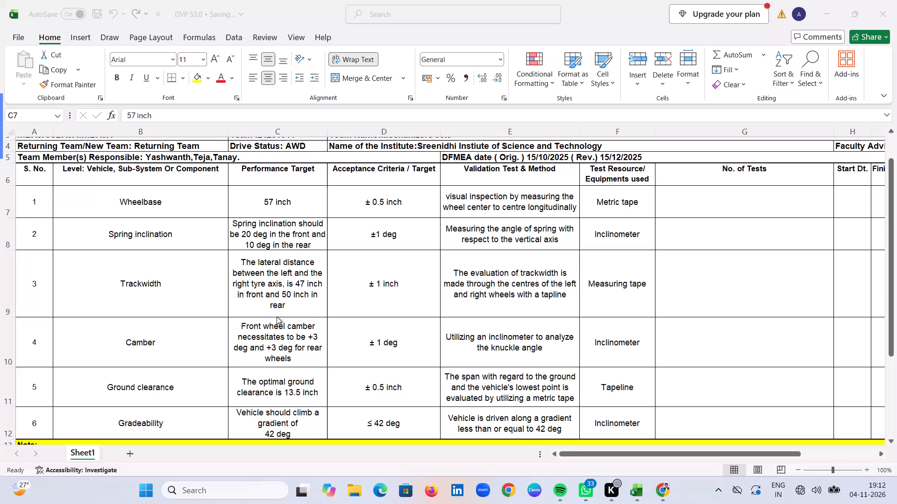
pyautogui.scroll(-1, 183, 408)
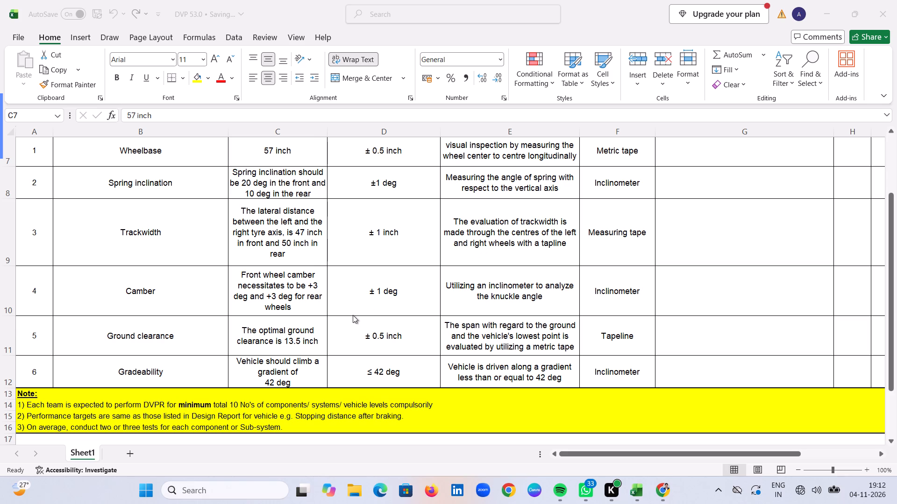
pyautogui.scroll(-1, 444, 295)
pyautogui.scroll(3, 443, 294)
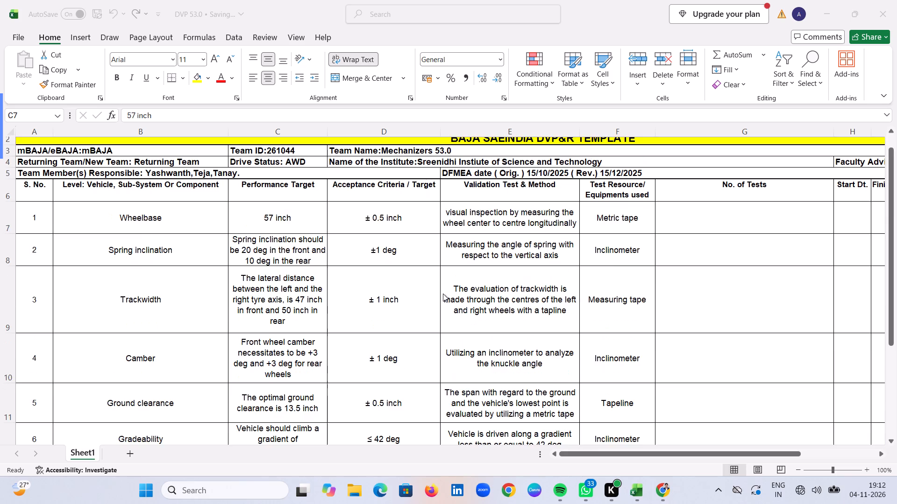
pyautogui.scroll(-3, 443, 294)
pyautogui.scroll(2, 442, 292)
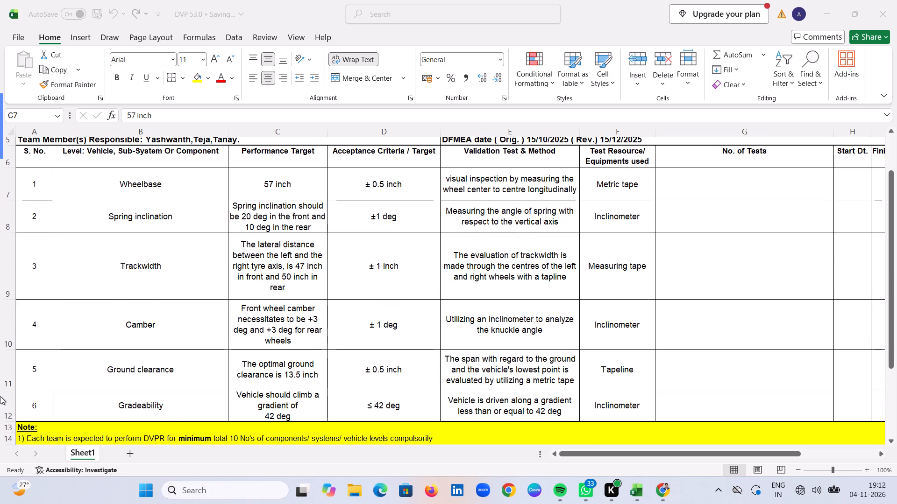
# Select the entire Gradeability row, row 12, in the validation plan table.
pyautogui.click(15, 396)
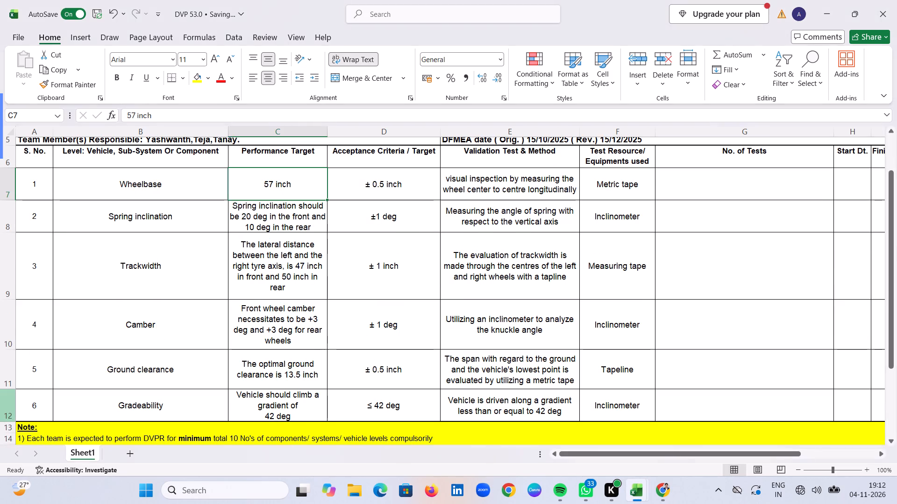
pyautogui.click(27, 396)
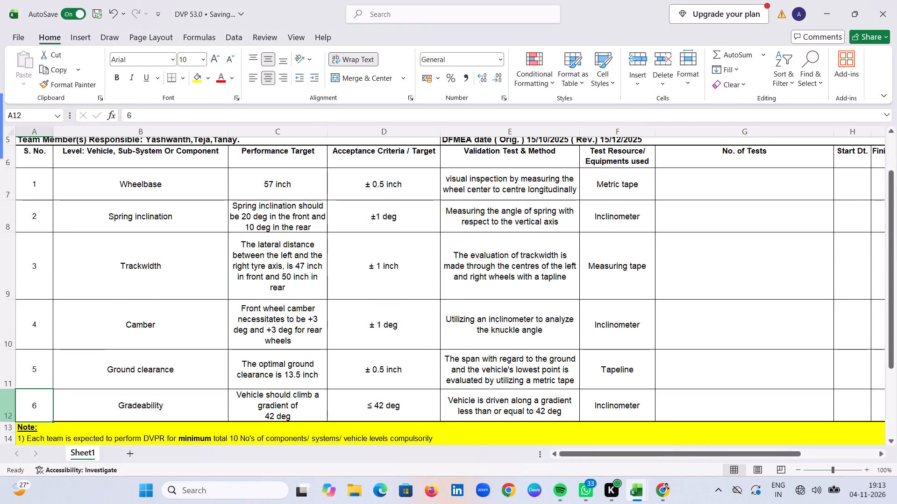
pyautogui.click(13, 406)
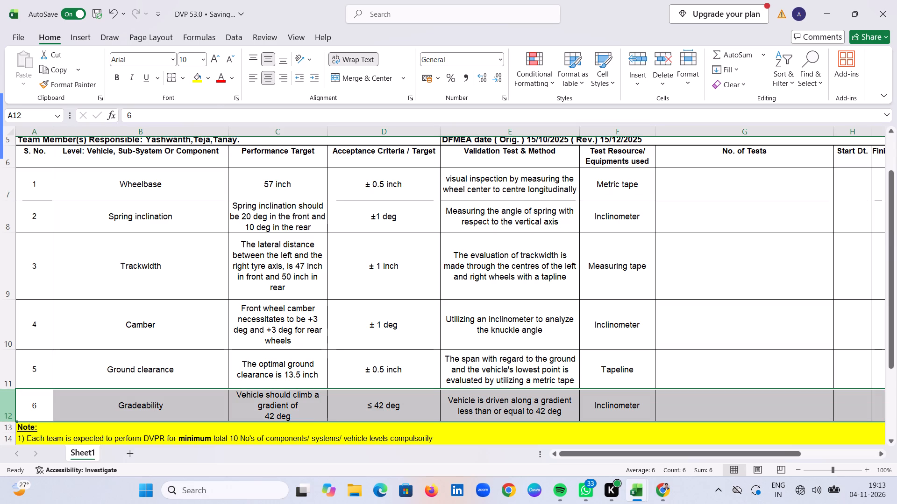
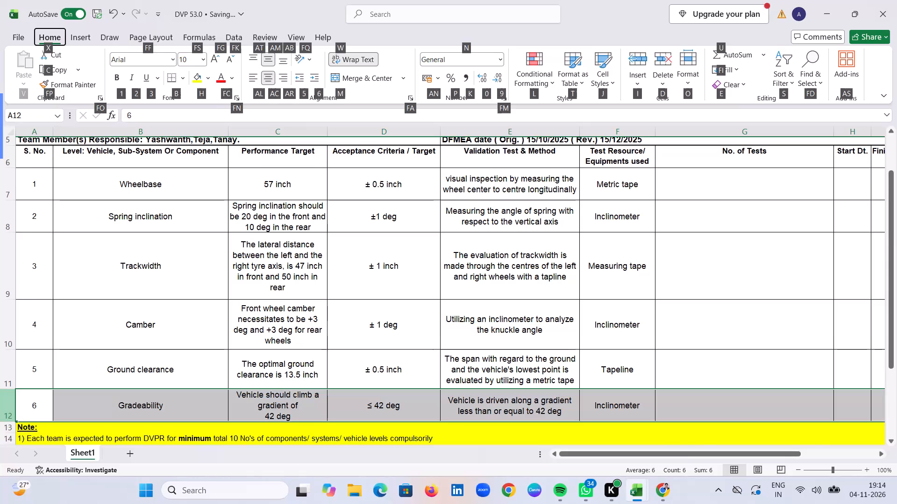
# Delete the selected Gradeability row from the validation plan table.
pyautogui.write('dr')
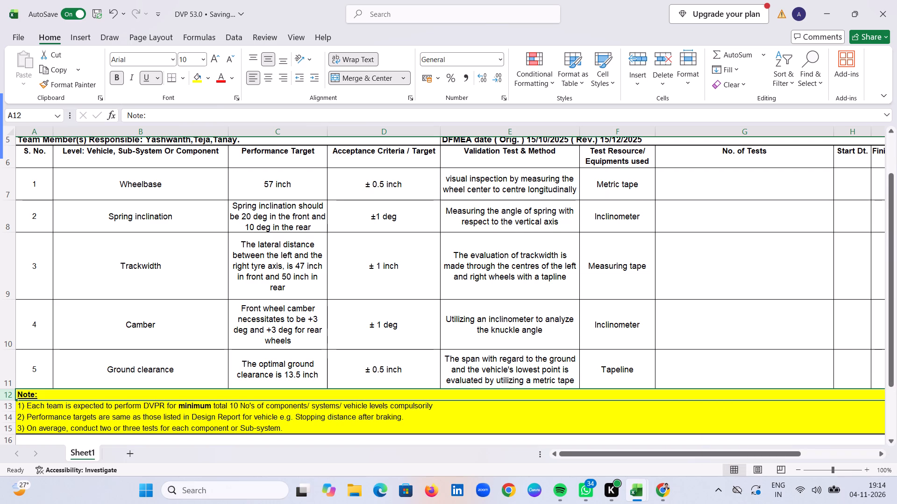
# Remove the member names and the colon from the header cell, leaving only "Team Member(s) Responsible".
pyautogui.scroll(2, 133, 239)
pyautogui.click(251, 195)
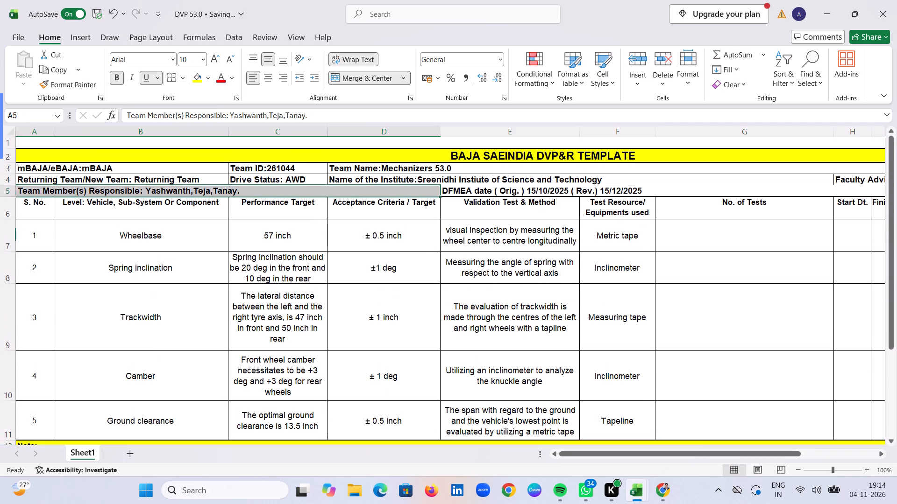
pyautogui.click(242, 194)
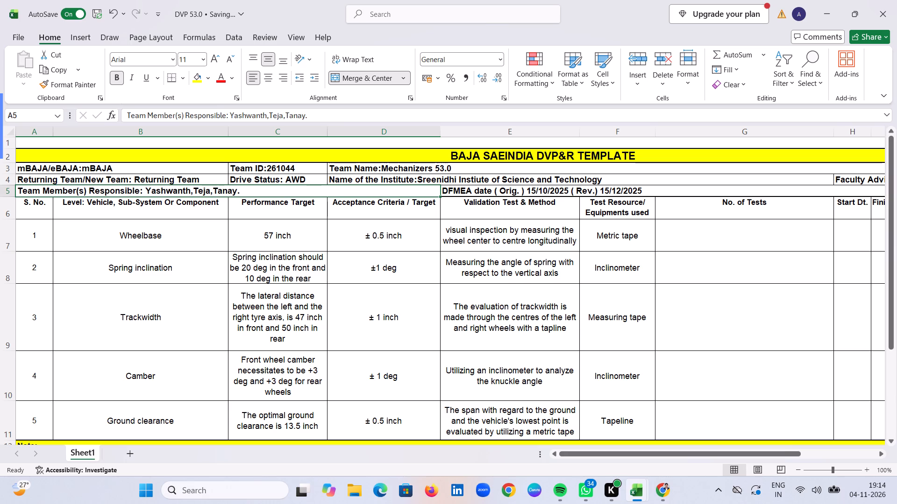
pyautogui.doubleClick(245, 189)
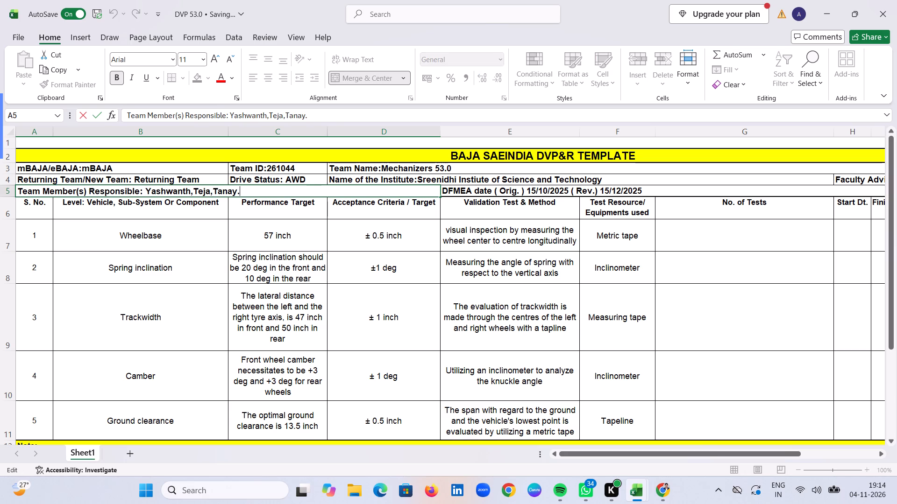
pyautogui.press('BackSpace')
pyautogui.press('BackSpace')
pyautogui.press('BackSpace')
pyautogui.press('BackSpace')
pyautogui.press('BackSpace')
pyautogui.press('BackSpace')
pyautogui.press('BackSpace')
pyautogui.press('BackSpace')
pyautogui.press('BackSpace')
pyautogui.press('BackSpace')
pyautogui.press('BackSpace')
pyautogui.press('BackSpace')
pyautogui.press('BackSpace')
pyautogui.press('BackSpace')
pyautogui.press('BackSpace')
pyautogui.press('BackSpace')
pyautogui.press('BackSpace')
pyautogui.press('BackSpace')
pyautogui.press('BackSpace')
pyautogui.press('BackSpace')
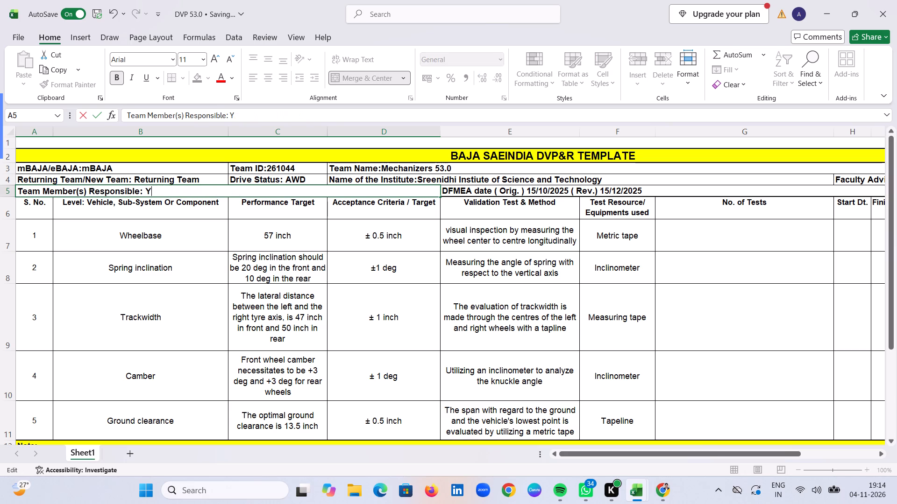
pyautogui.press('BackSpace')
pyautogui.press('BackSpace')
pyautogui.press('BackSpace')
# Delete the entire Wheelbase test row from the validation table.
pyautogui.click(15, 236)
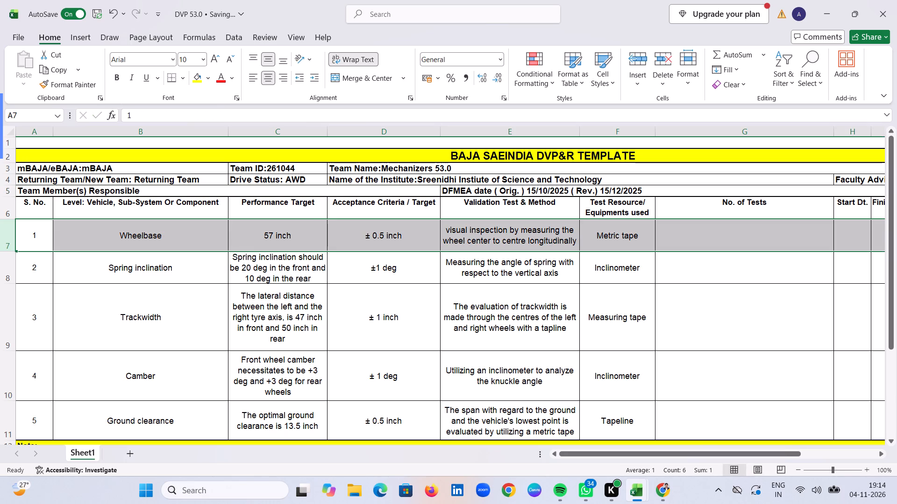
pyautogui.hotkey('alt', 'h')
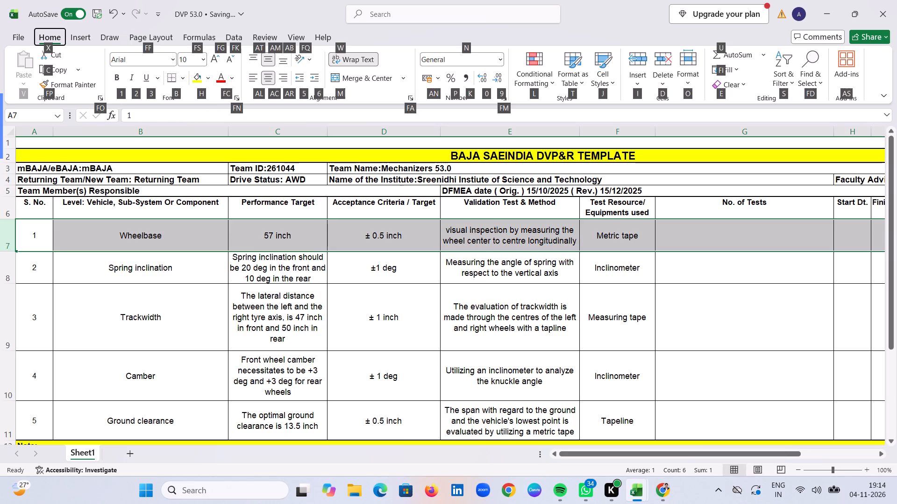
pyautogui.write('dr')
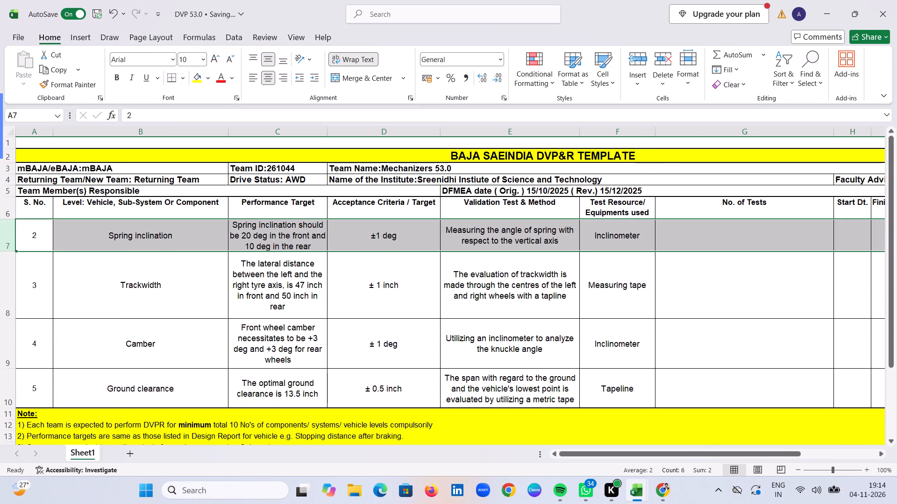
# Set the serial number of the Spring inclination row to 1.
pyautogui.scroll(-1, 118, 411)
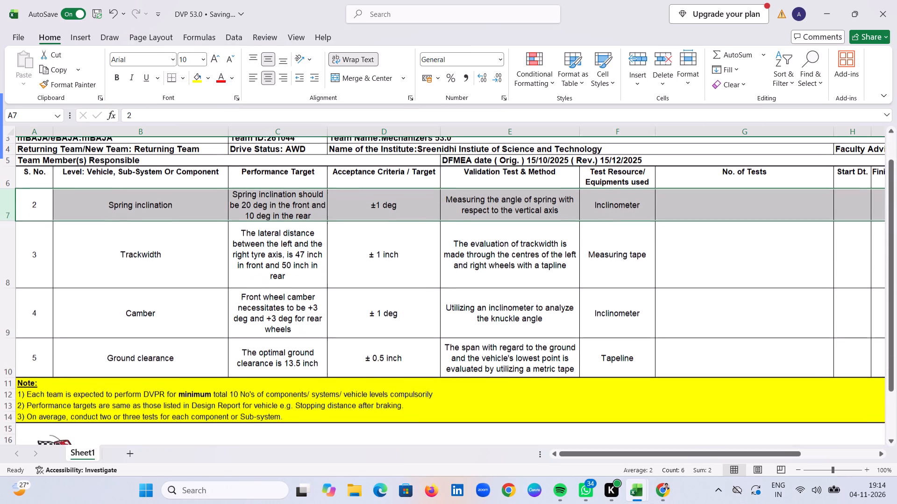
pyautogui.scroll(3, 118, 411)
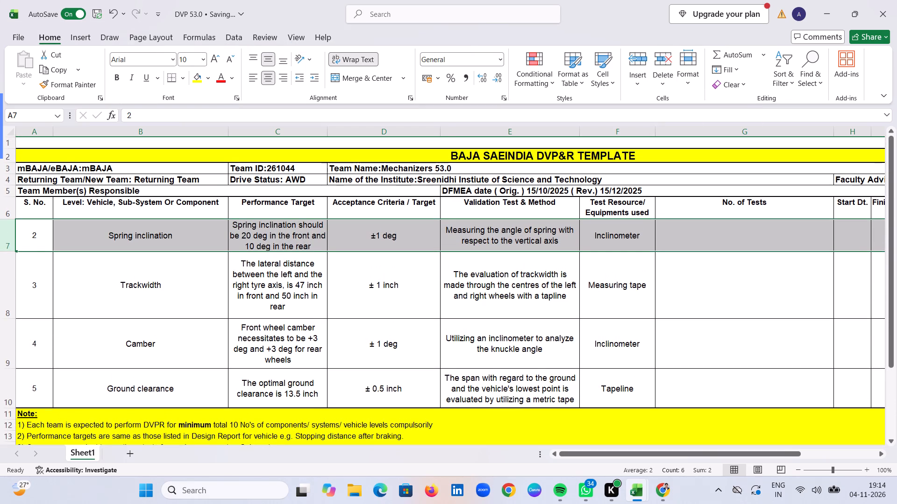
pyautogui.scroll(3, 344, 272)
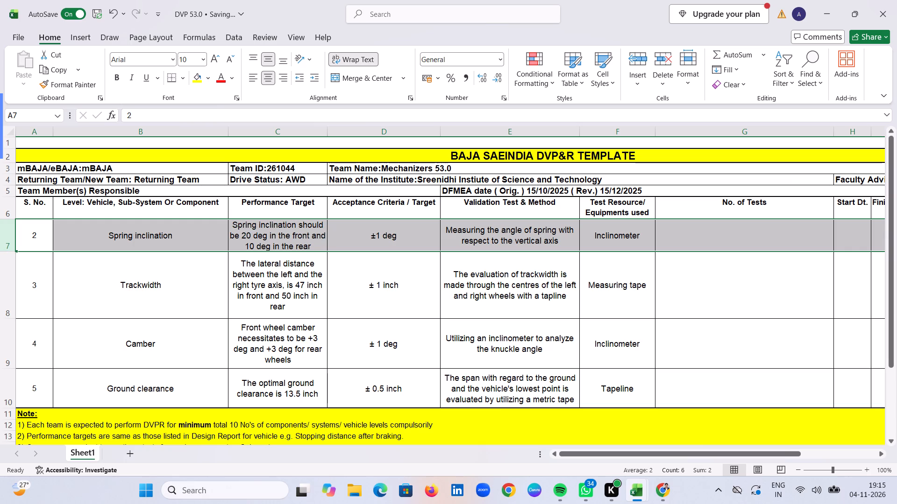
pyautogui.doubleClick(27, 234)
pyautogui.click(36, 234)
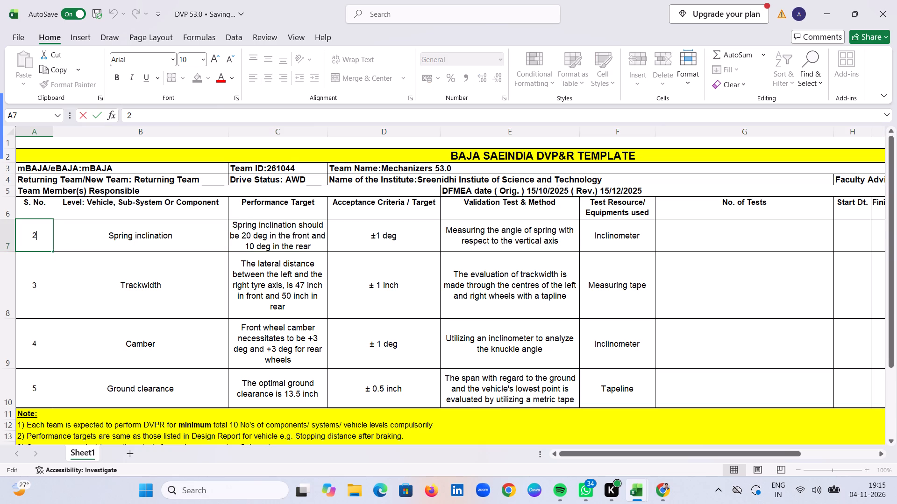
pyautogui.press('BackSpace')
pyautogui.press('1')
# Renumber the serial numbers of the Trackwidth, Camber and Ground clearance rows as 2, 3 and 4.
pyautogui.click(44, 290)
pyautogui.click(41, 284)
pyautogui.click(38, 287)
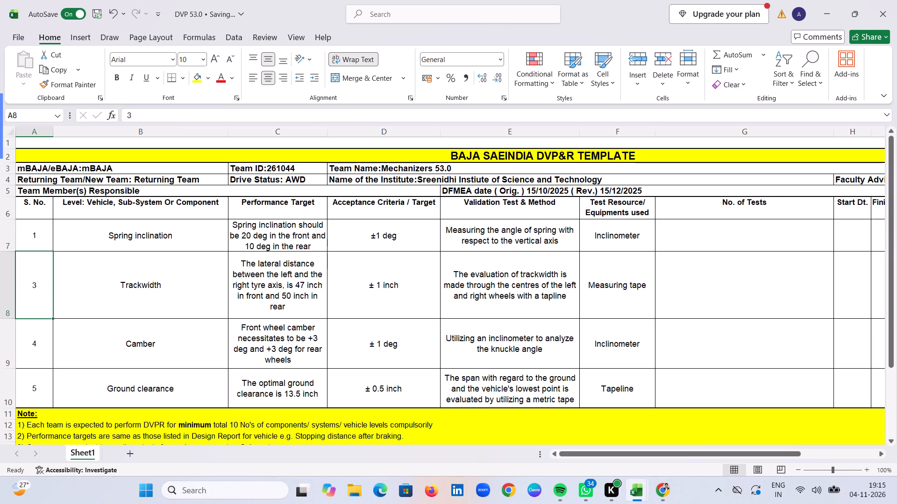
pyautogui.click(32, 287)
pyautogui.click(40, 283)
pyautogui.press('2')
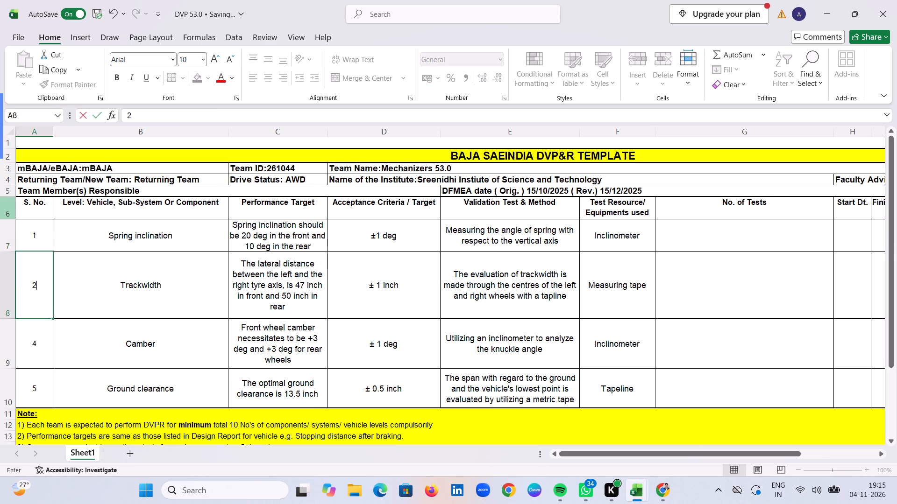
pyautogui.press('Return')
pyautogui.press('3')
pyautogui.press('Return')
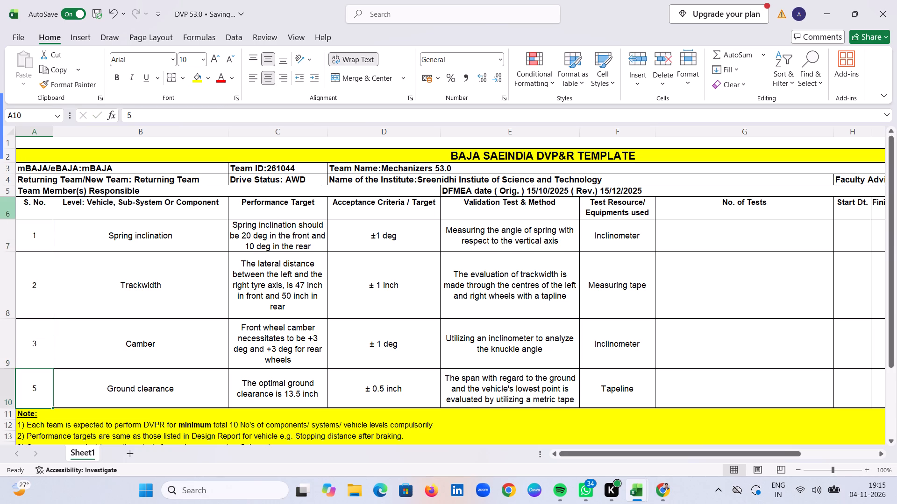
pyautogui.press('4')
pyautogui.press('Return')
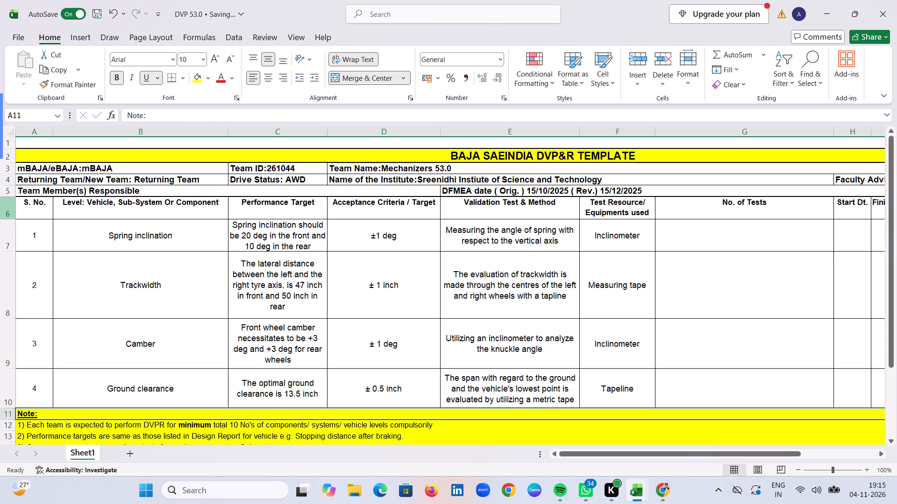
pyautogui.click(157, 254)
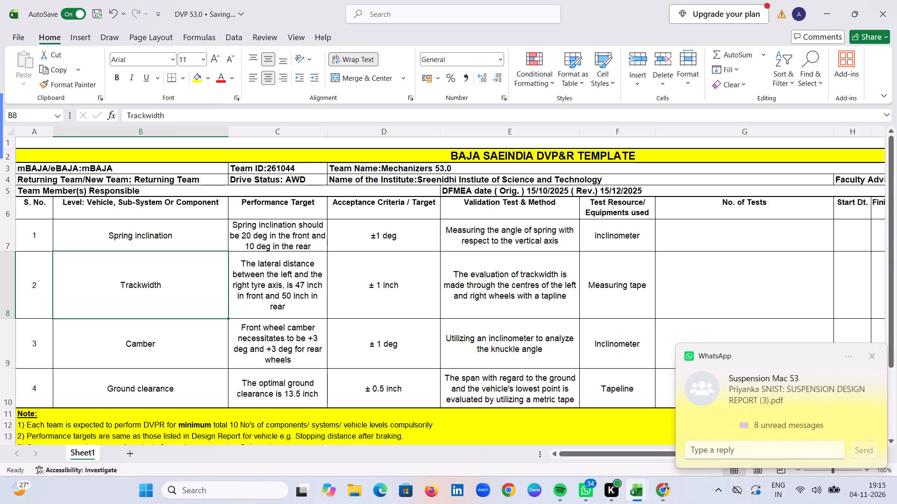
# Delete the word "TEMPLATE" from the end of the sheet title "BAJA SAEINDIA DVP&R TEMPLATE".
pyautogui.click(619, 149)
pyautogui.doubleClick(639, 149)
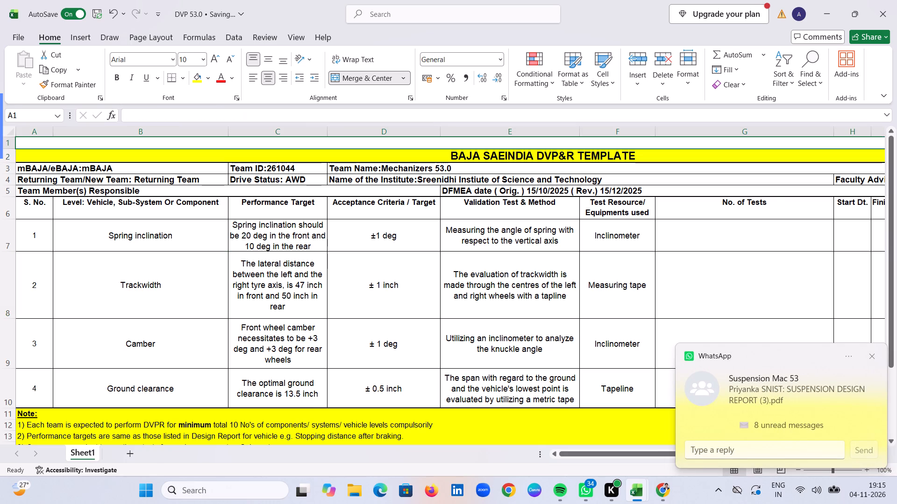
pyautogui.click(648, 156)
pyautogui.click(626, 161)
pyautogui.click(630, 160)
pyautogui.click(640, 157)
pyautogui.click(640, 157)
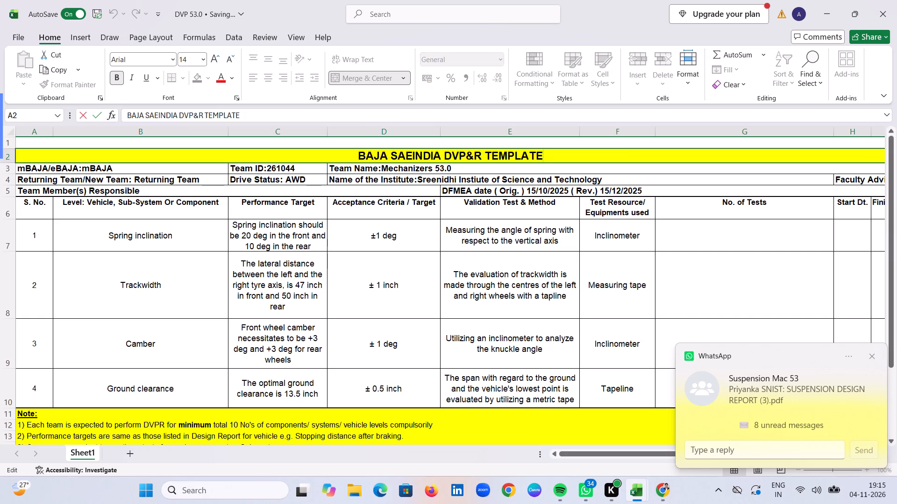
pyautogui.press('BackSpace')
pyautogui.press('BackSpace')
pyautogui.press('BackSpace')
pyautogui.press('BackSpace')
pyautogui.press('BackSpace')
pyautogui.press('BackSpace')
pyautogui.press('BackSpace')
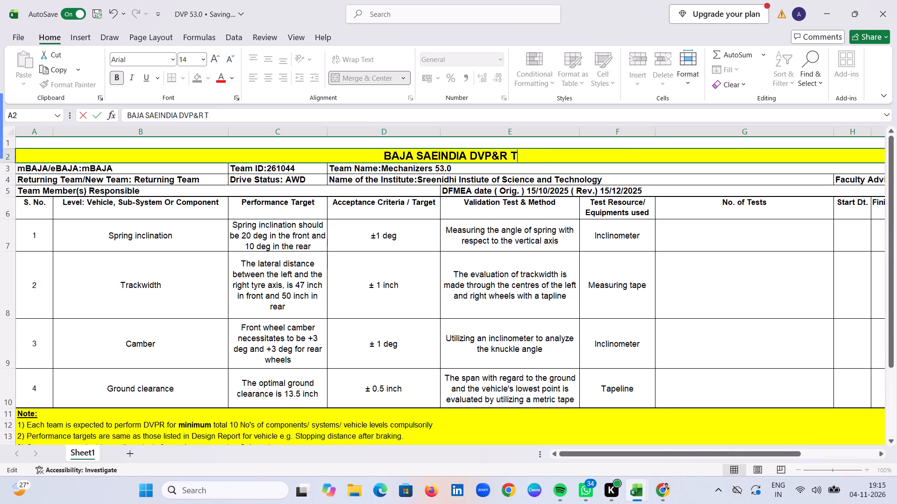
# Change the ending of the sheet's title so that it reads "BAJA SAEINDIA DVP REPORT".
pyautogui.press('BackSpace')
pyautogui.press('BackSpace')
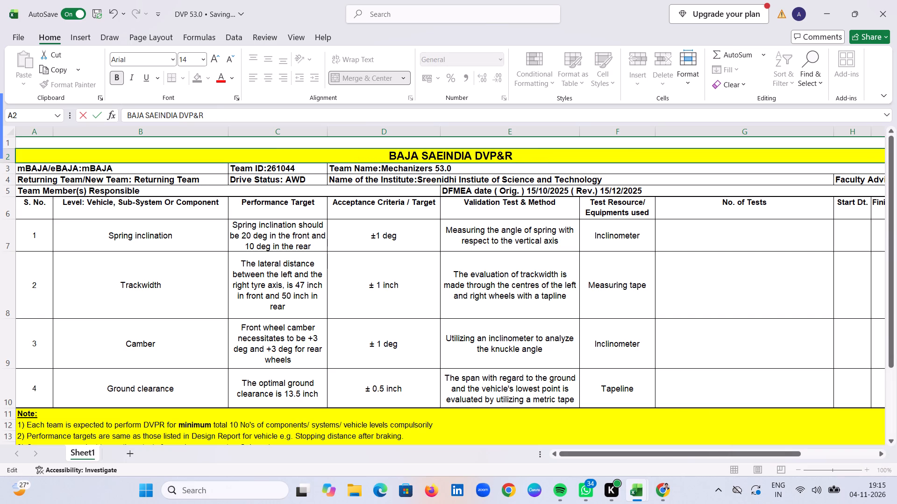
pyautogui.press('BackSpace')
pyautogui.press('BackSpace')
pyautogui.press('space')
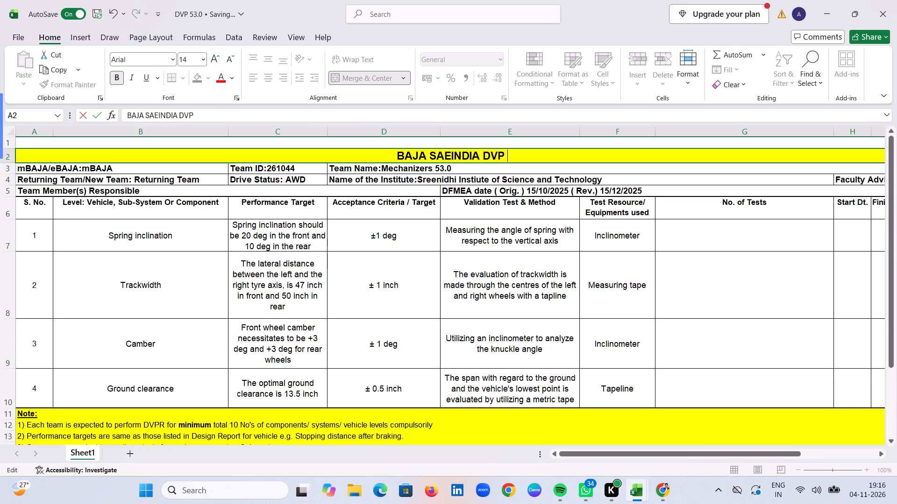
pyautogui.write('re')
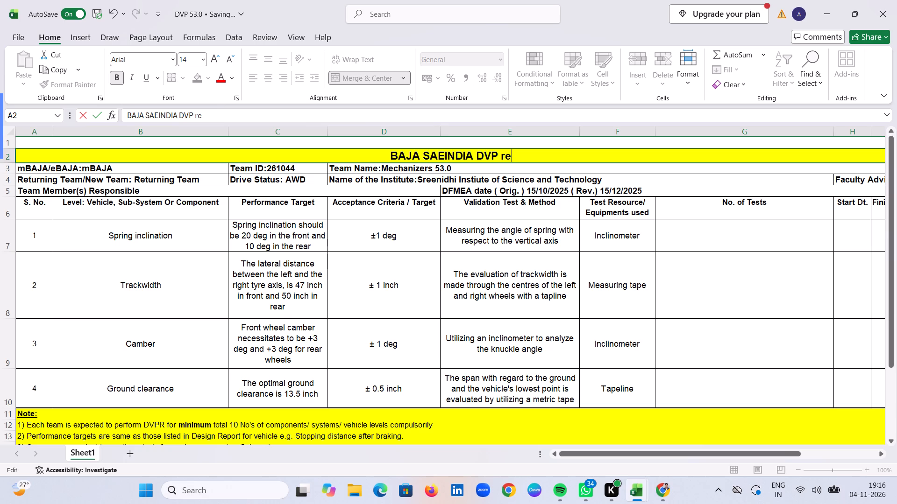
pyautogui.press('BackSpace')
pyautogui.press('BackSpace')
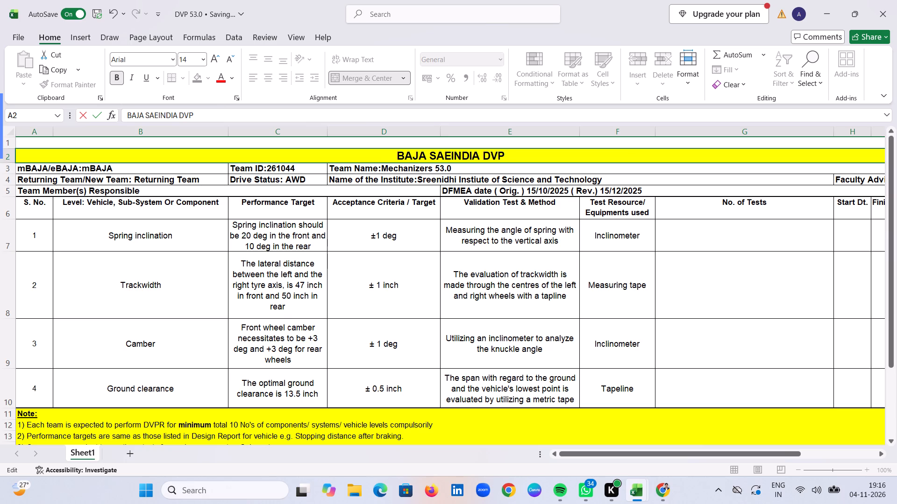
pyautogui.write('REPORT')
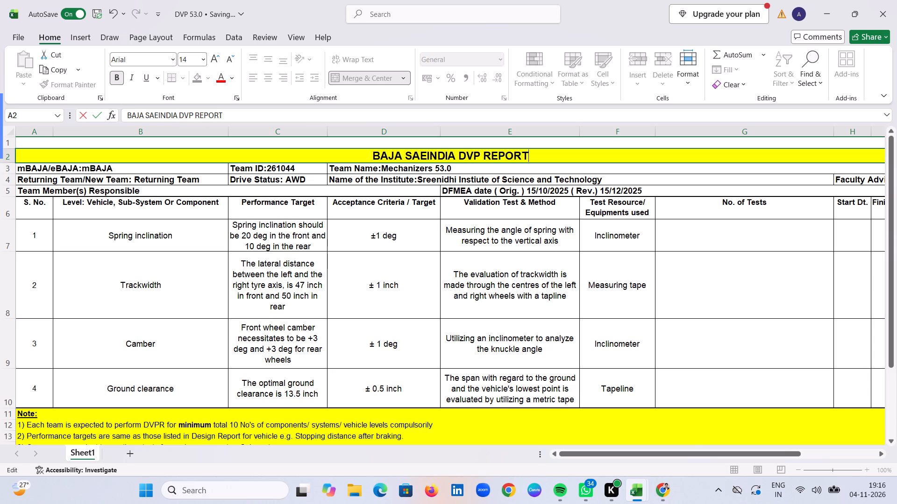
# Remove the number from the Team ID cell in the header, keeping the "Team ID:" label.
pyautogui.doubleClick(297, 169)
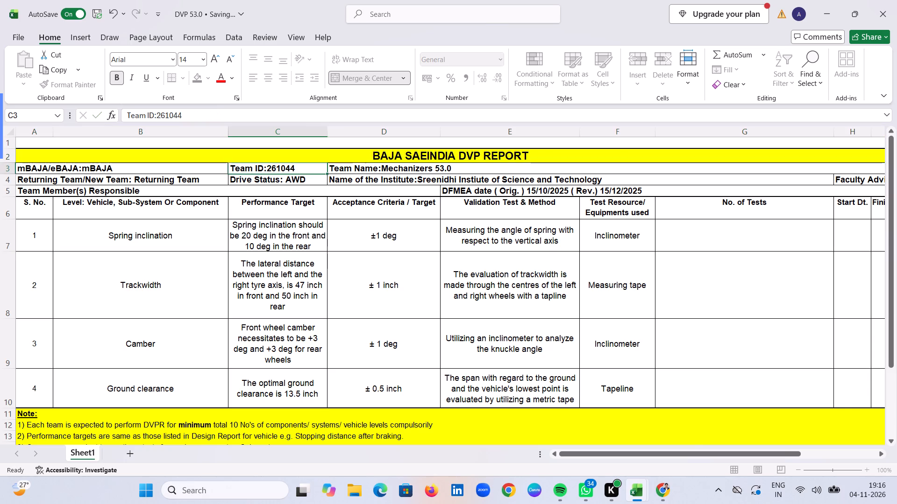
pyautogui.press('BackSpace')
pyautogui.press('BackSpace')
pyautogui.press('BackSpace')
pyautogui.press('BackSpace')
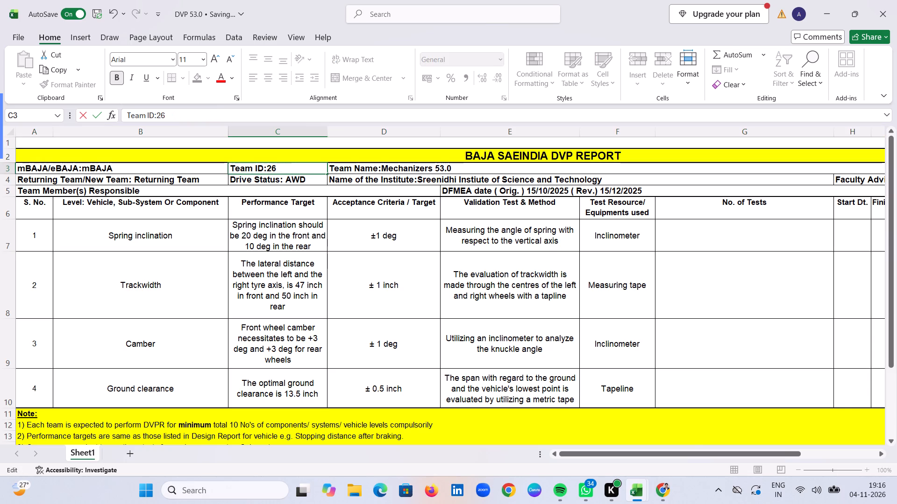
pyautogui.press('BackSpace')
pyautogui.press('BackSpace')
# Save the edited DVP workbook.
pyautogui.moveTo(693, 453); pyautogui.dragTo(641, 450)
pyautogui.scroll(-2, 425, 337)
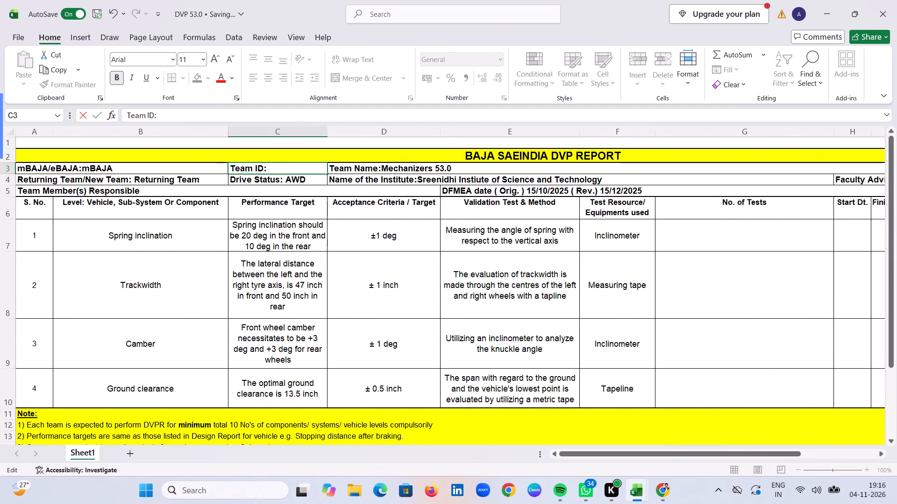
pyautogui.scroll(-5, 425, 337)
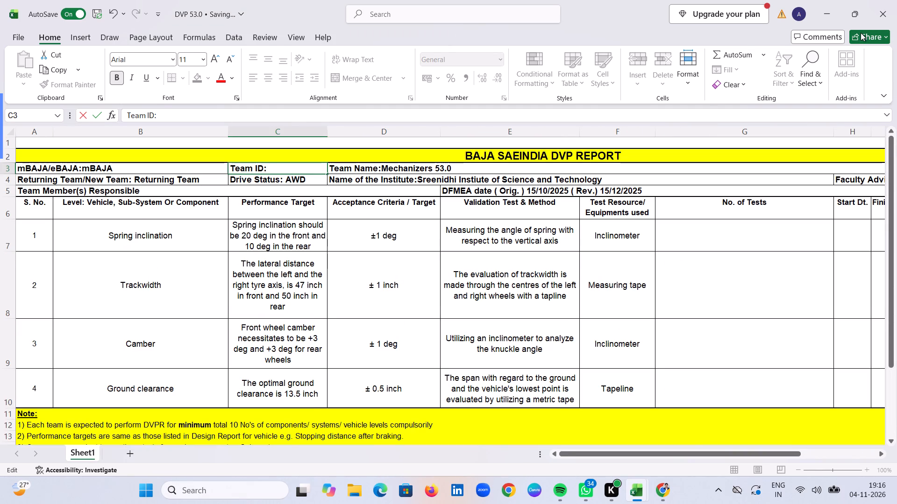
pyautogui.hotkey('ctrl', 's')
pyautogui.hotkey('ctrl', 's')
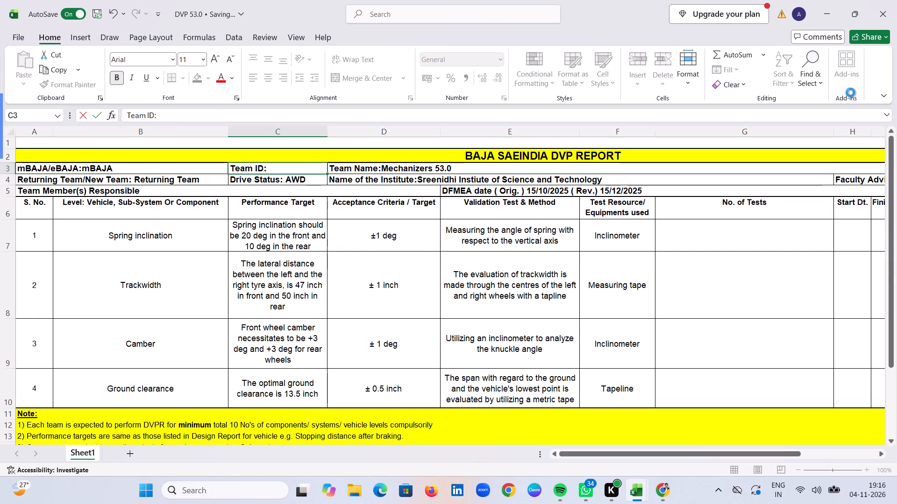
# Save the DVP 53.0 workbook again with the cleared Team ID entry.
pyautogui.hotkey('ctrl', 's')
# Switch from the DVP 53.0 workbook to another open window.
pyautogui.hotkey('alt', 'Tab')
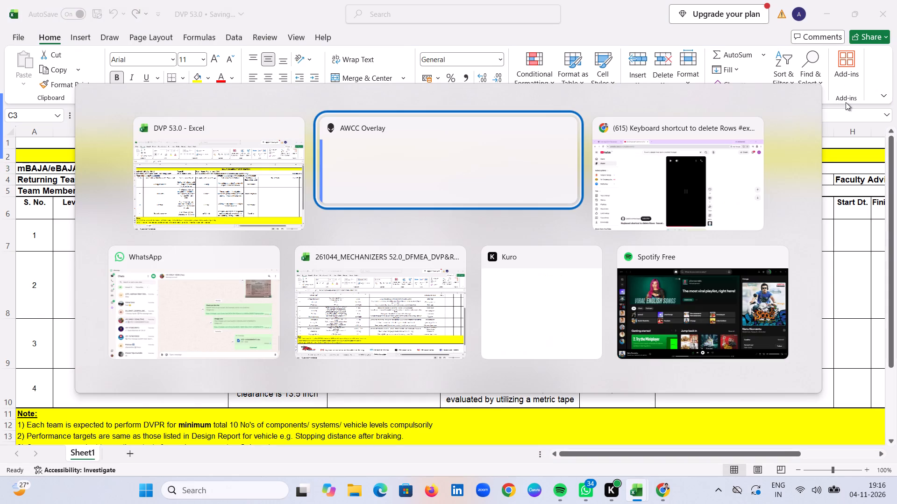
pyautogui.hotkey('alt', 'Tab')
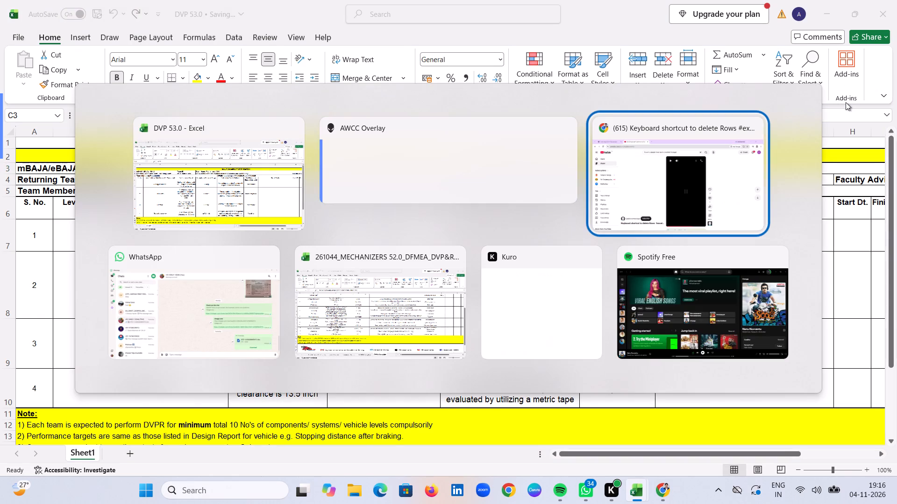
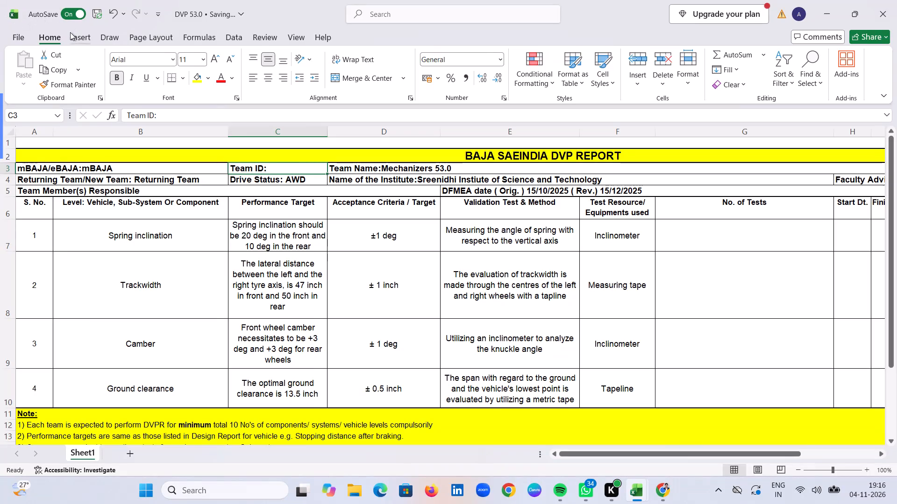
# Save the DVP 53.0 workbook again.
pyautogui.click(94, 13)
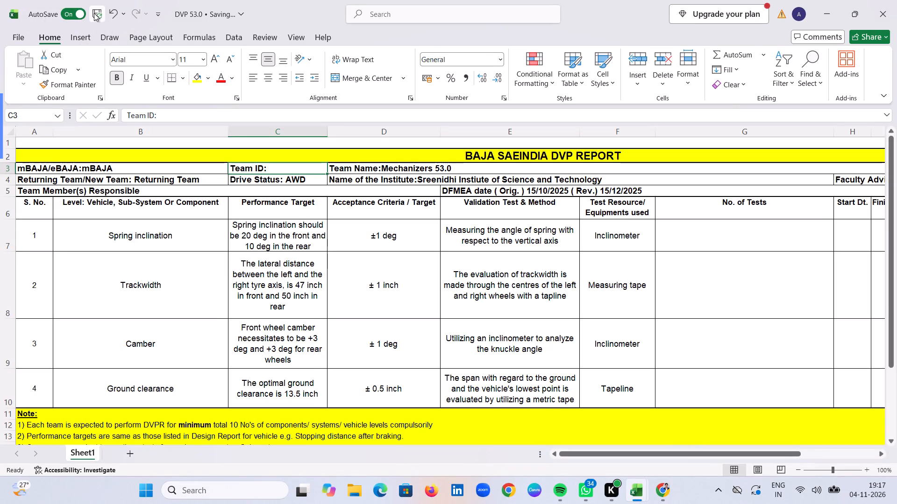
pyautogui.click(94, 13)
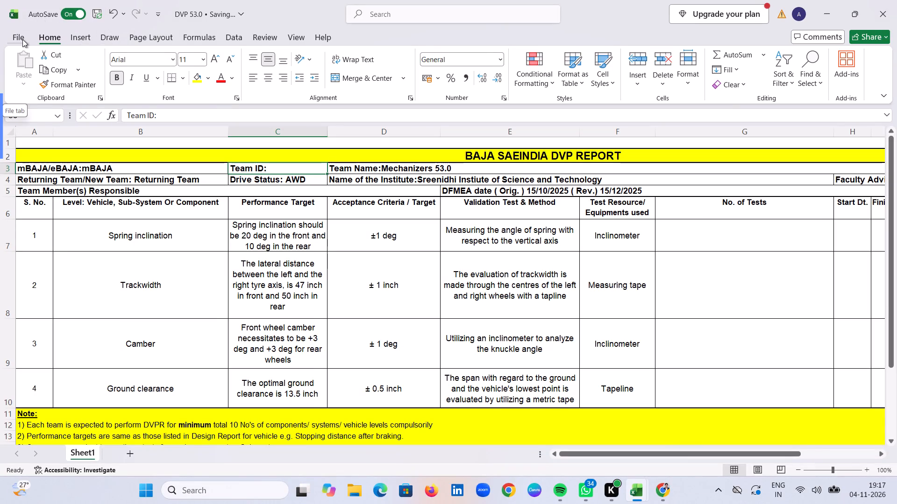
# Save a copy of the workbook in the Desktop folder under a file name beginning "DVP 53.0 Suspen".
pyautogui.click(22, 39)
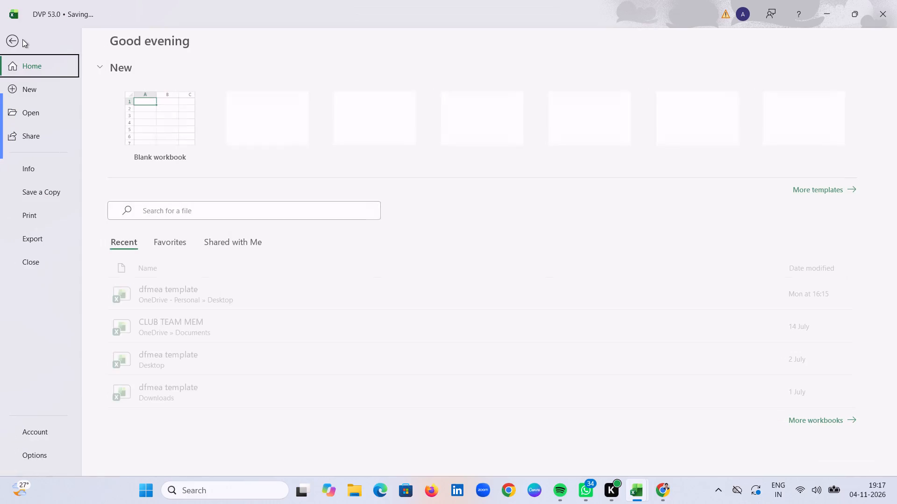
pyautogui.click(56, 195)
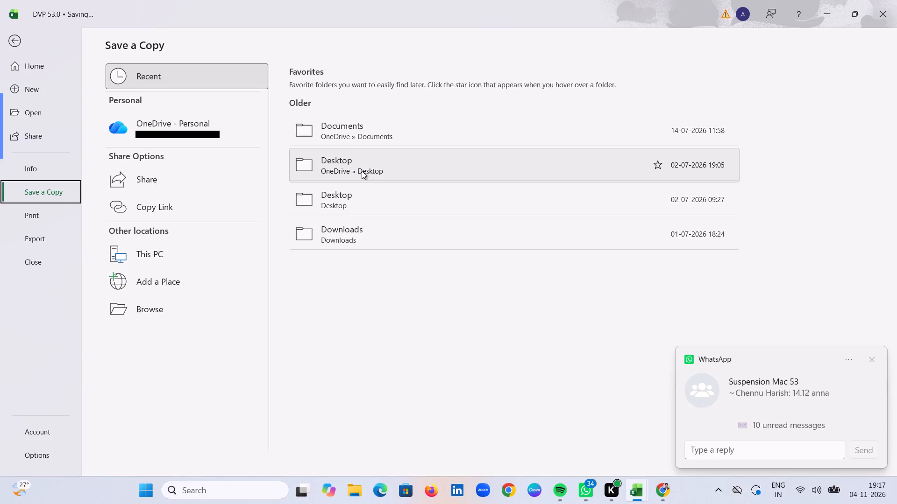
pyautogui.click(360, 191)
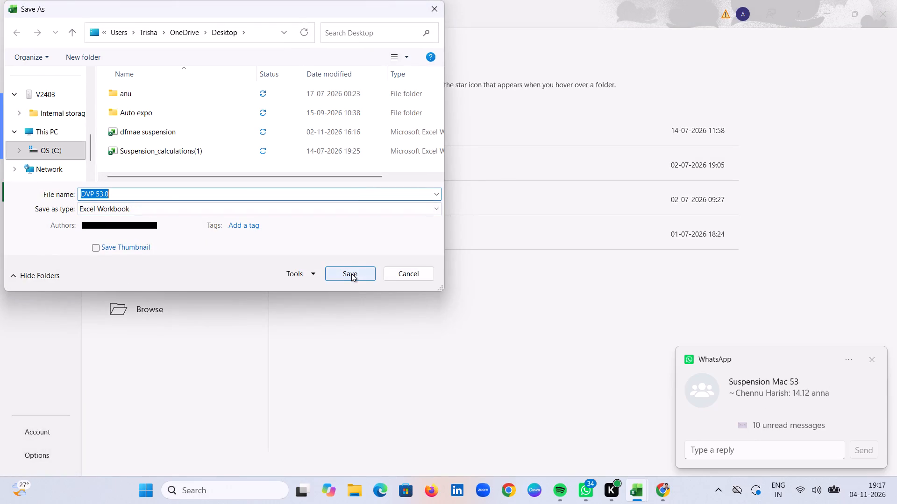
pyautogui.click(200, 196)
pyautogui.click(201, 191)
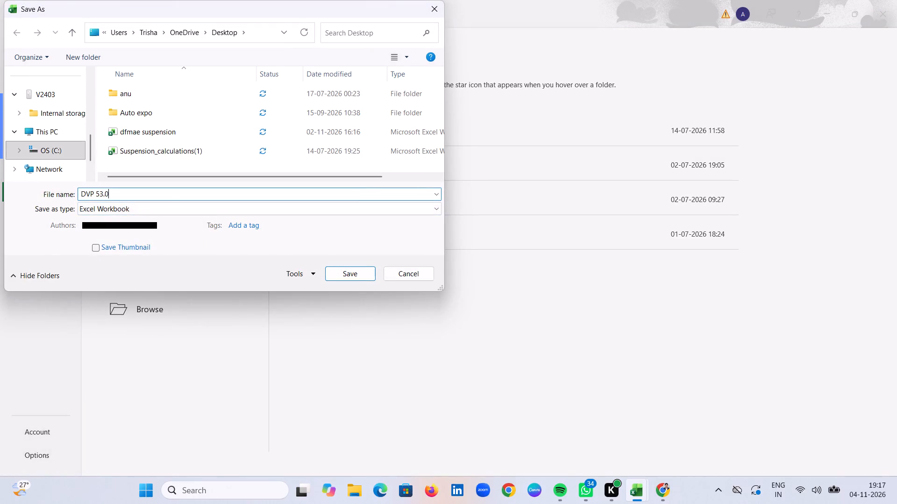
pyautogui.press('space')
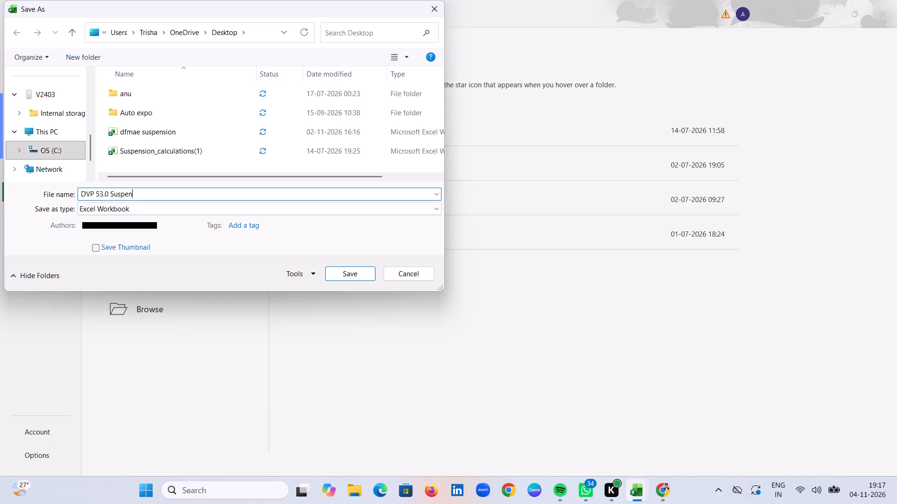
pyautogui.press('Return')
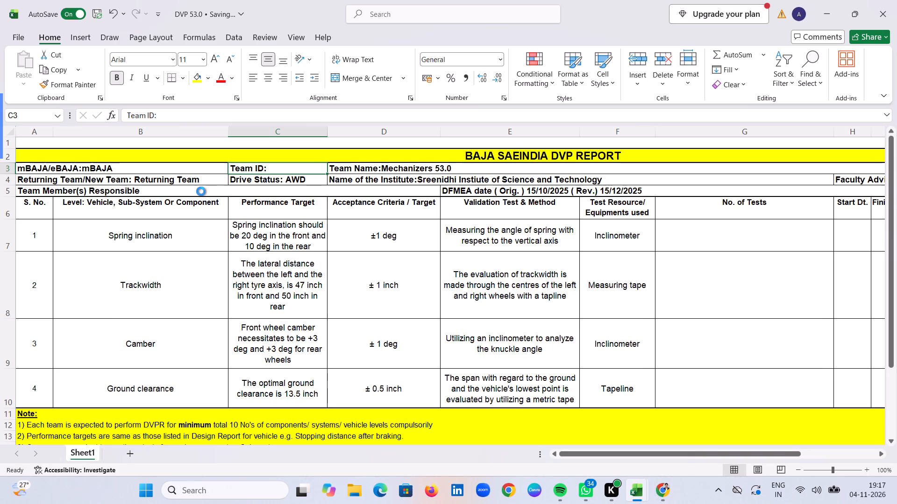
# Switch from the DVP workbook to the WhatsApp window.
pyautogui.hotkey('alt', 'Tab')
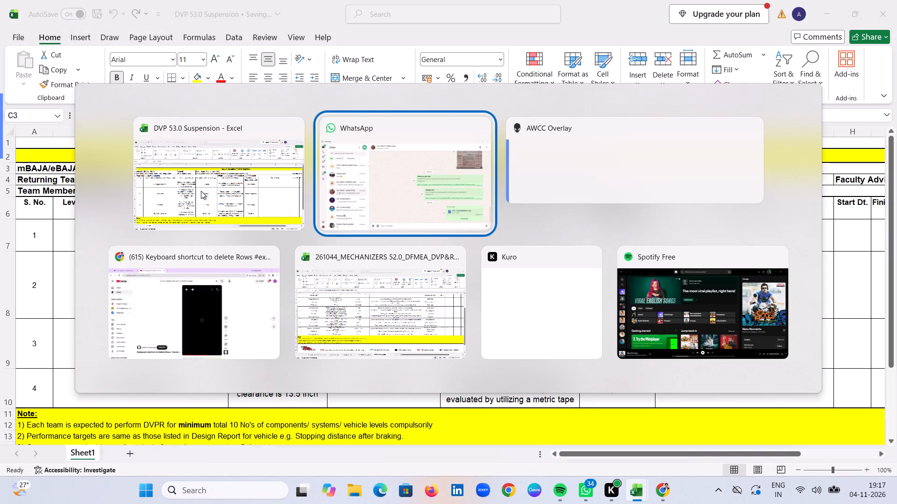
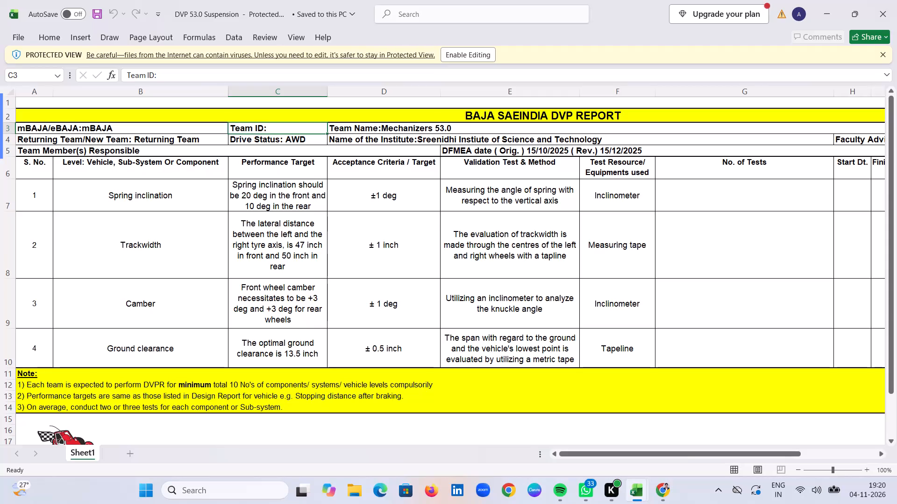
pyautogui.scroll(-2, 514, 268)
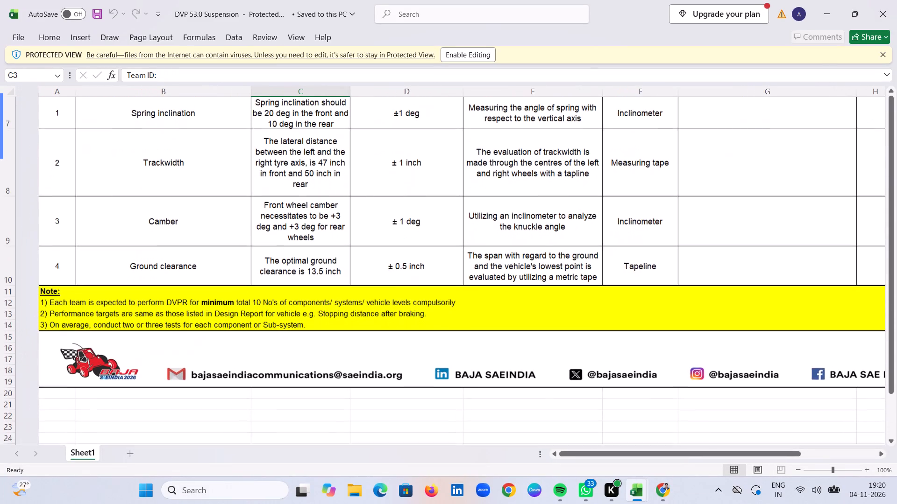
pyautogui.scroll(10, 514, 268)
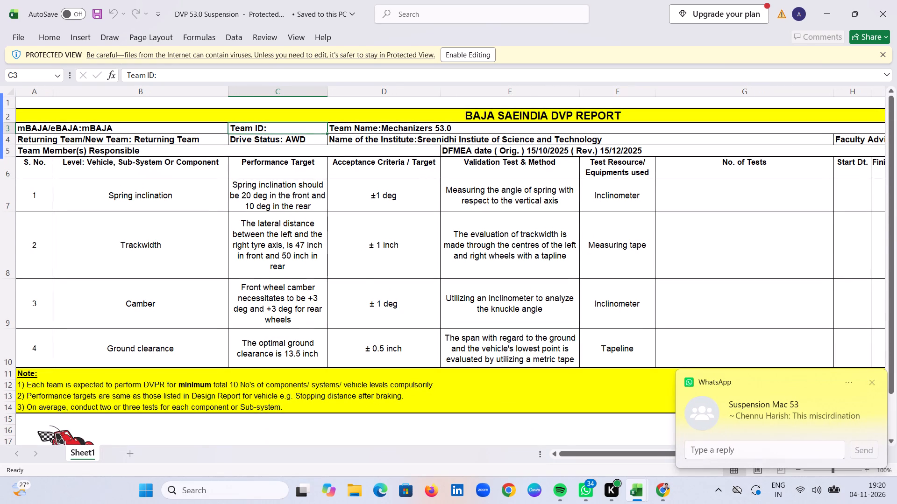
# Switch to the MECHANIZERS 52.0 DFMEA_DVP&R workbook and back towards the DVP 53.0 Suspension workbook.
pyautogui.hotkey('alt', 'Tab')
pyautogui.hotkey('alt', 'Tab')
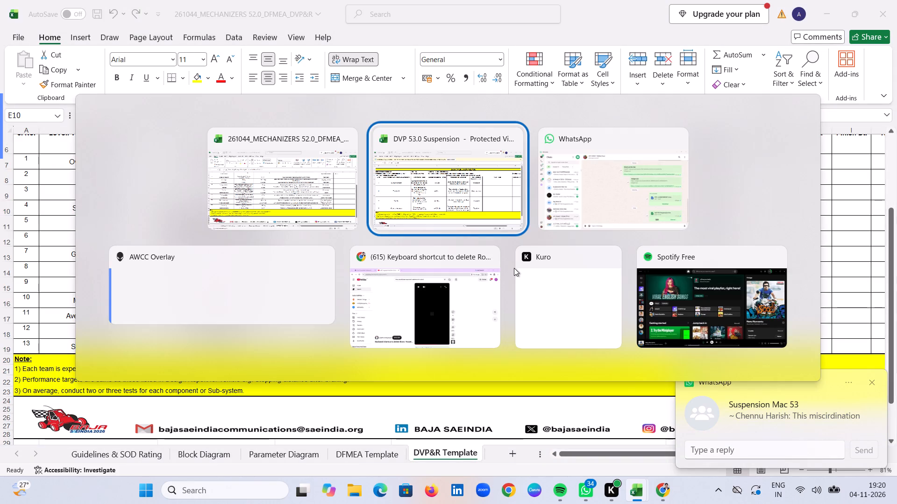
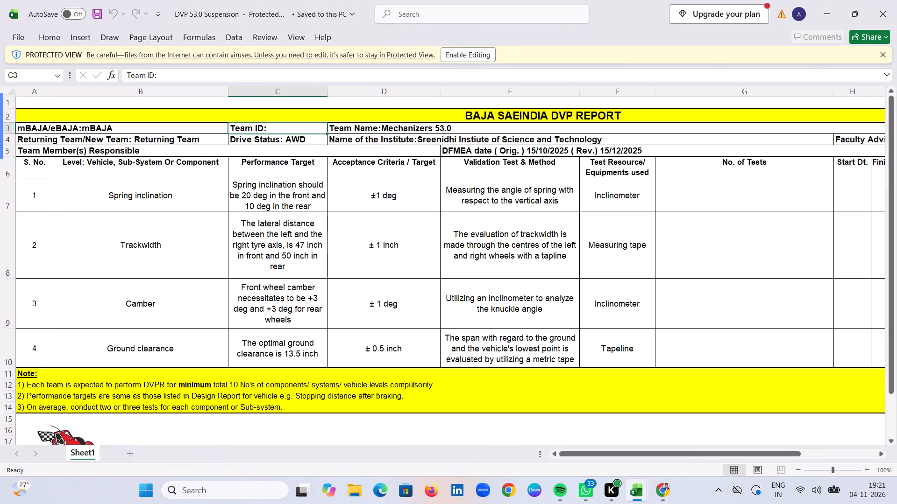
# Select the Spring inclination performance target in the suspension DVP and switch to the Mechanizers 52.0 DFMEA_DVP&R workbook to compare it.
pyautogui.click(285, 198)
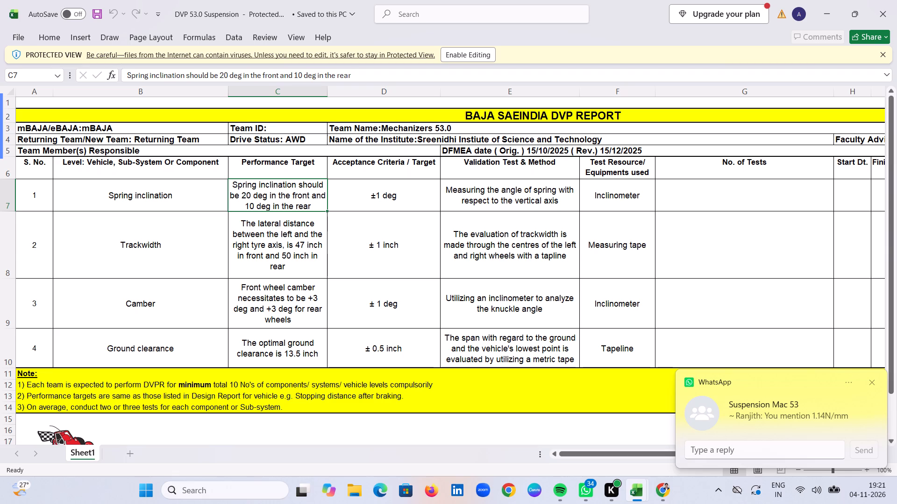
pyautogui.hotkey('alt', 'Tab')
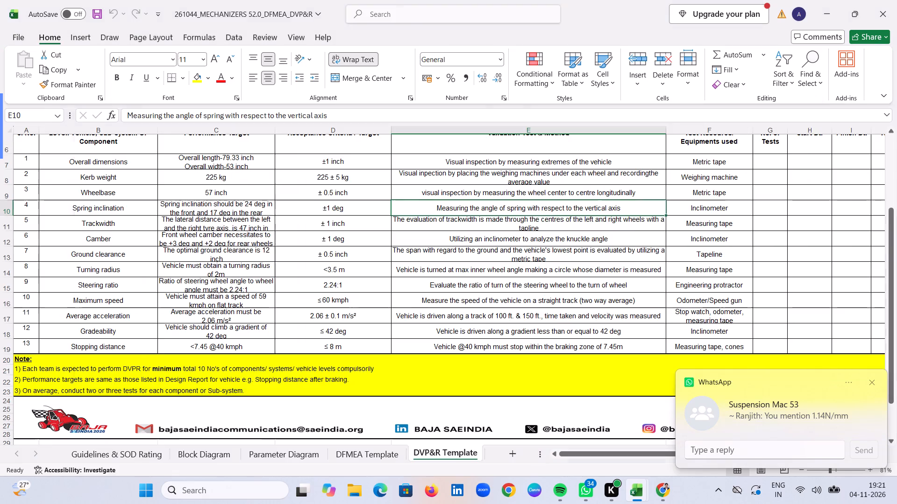
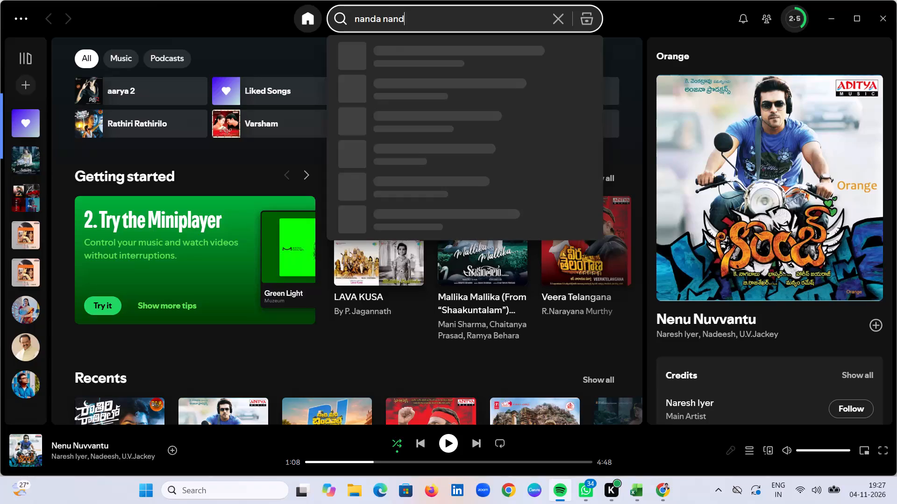
# Complete the Spotify search query as "nanda nandana govinda" and run the search.
pyautogui.write('govinda')
pyautogui.press('Return')
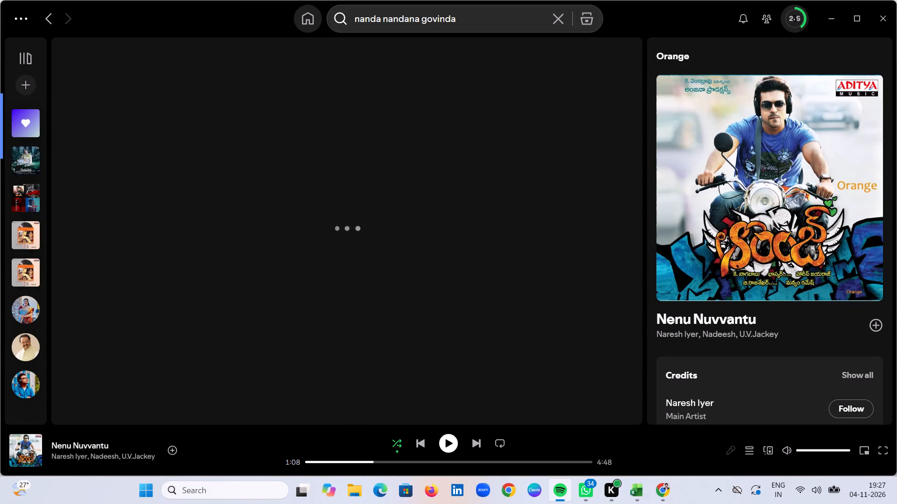
# Switch from Spotify to the WhatsApp window.
pyautogui.hotkey('alt', 'Tab')
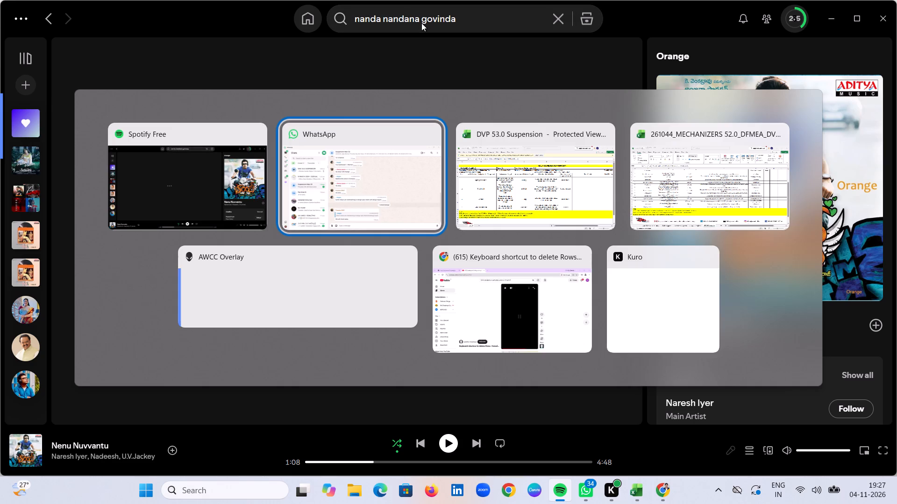
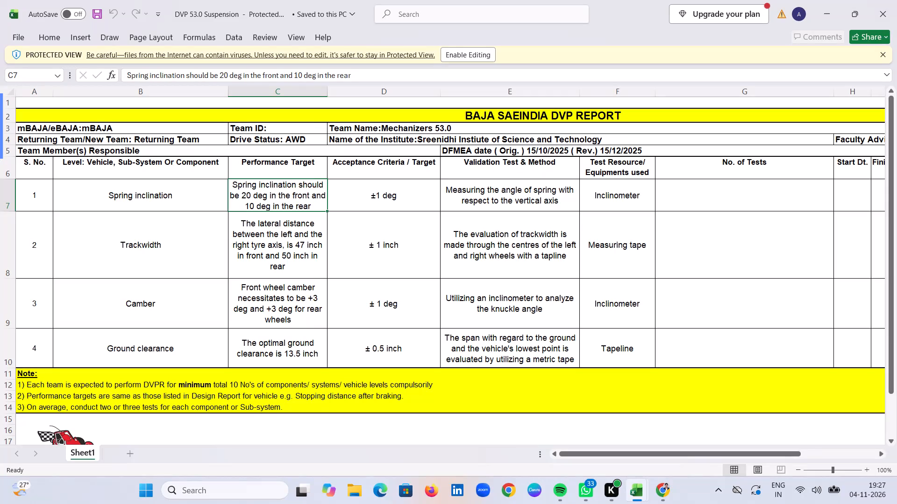
# Enable editing for the DVP 53.0 Suspension workbook so its Performance Target cells can be changed.
pyautogui.doubleClick(278, 193)
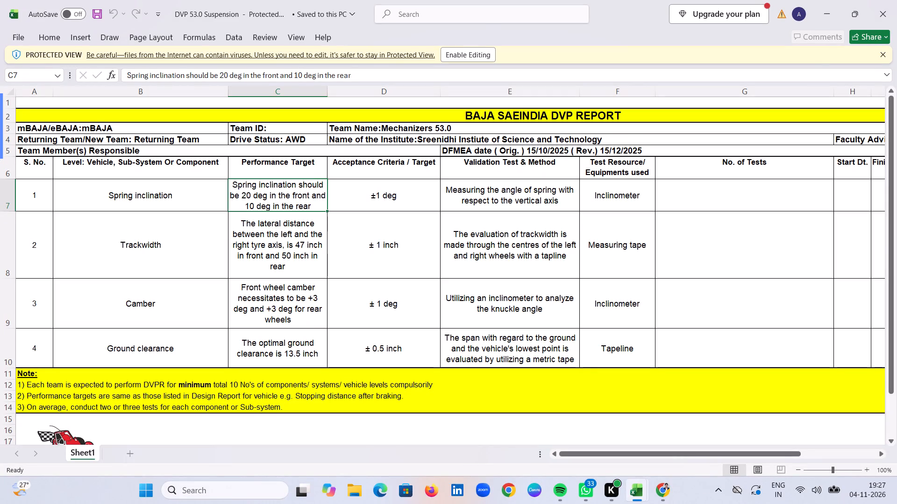
pyautogui.click(278, 193)
pyautogui.doubleClick(267, 204)
pyautogui.click(462, 54)
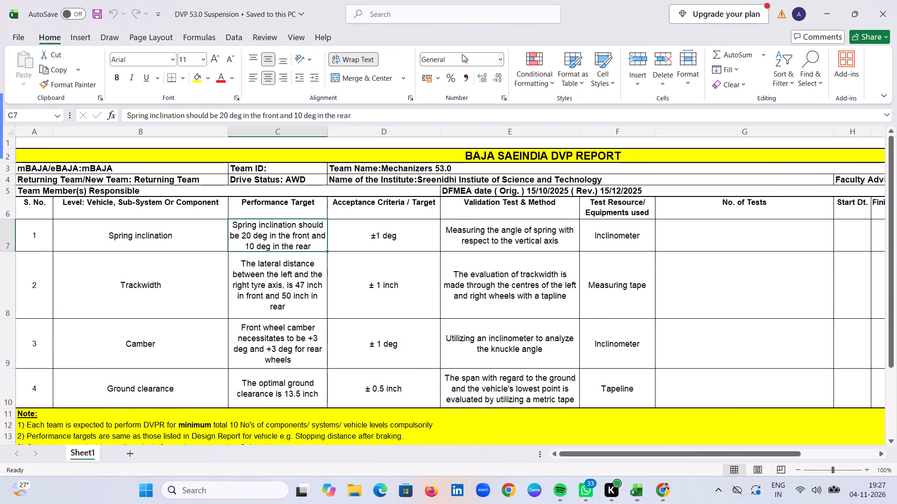
# Open the Performance Target text of the Spring inclination test for editing.
pyautogui.doubleClick(299, 235)
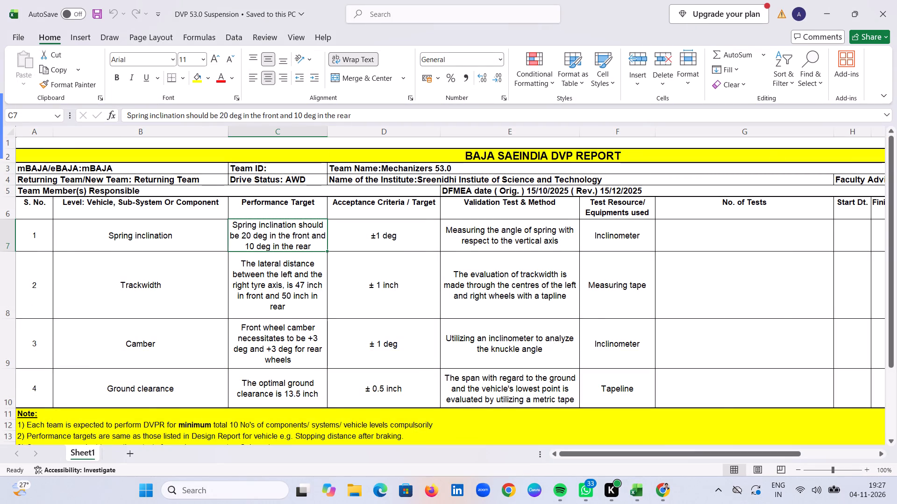
# Open the Performance Target text in the Spring inclination row for editing at its last line, about the rear angle.
pyautogui.click(249, 242)
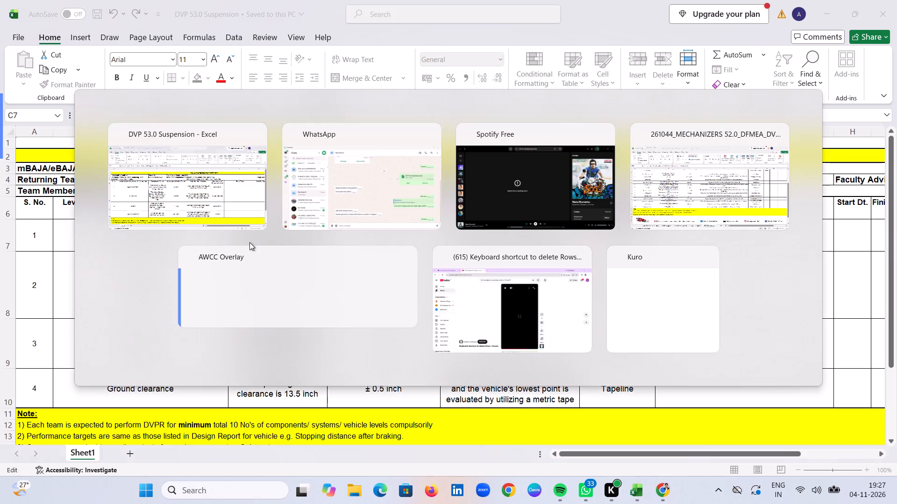
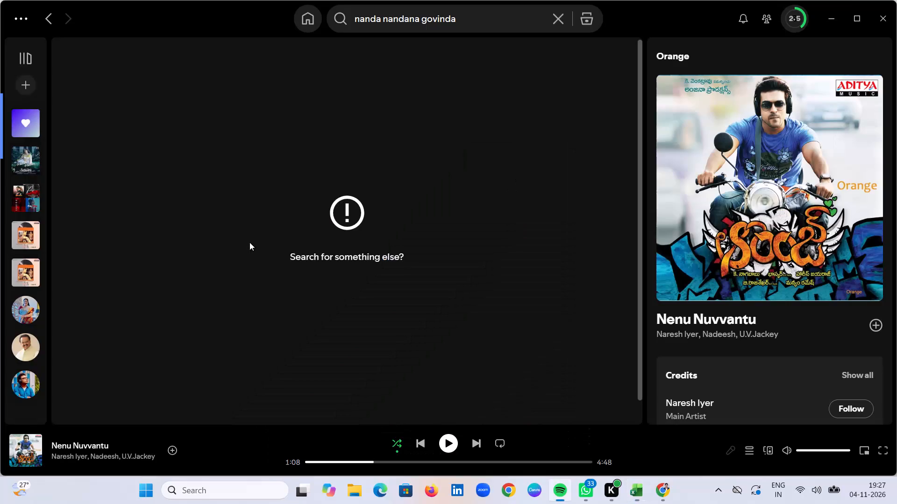
# Run the Spotify search for "nanda nandana govinda" again.
pyautogui.click(340, 219)
pyautogui.click(508, 13)
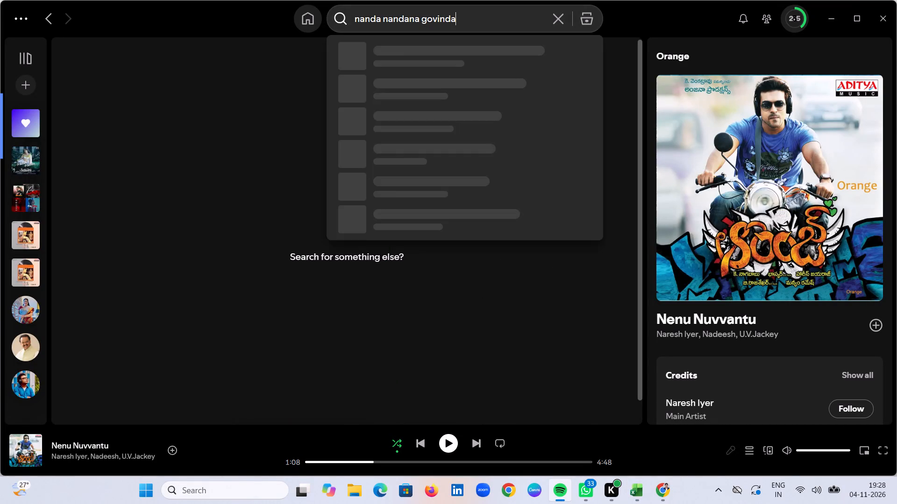
pyautogui.press('Return')
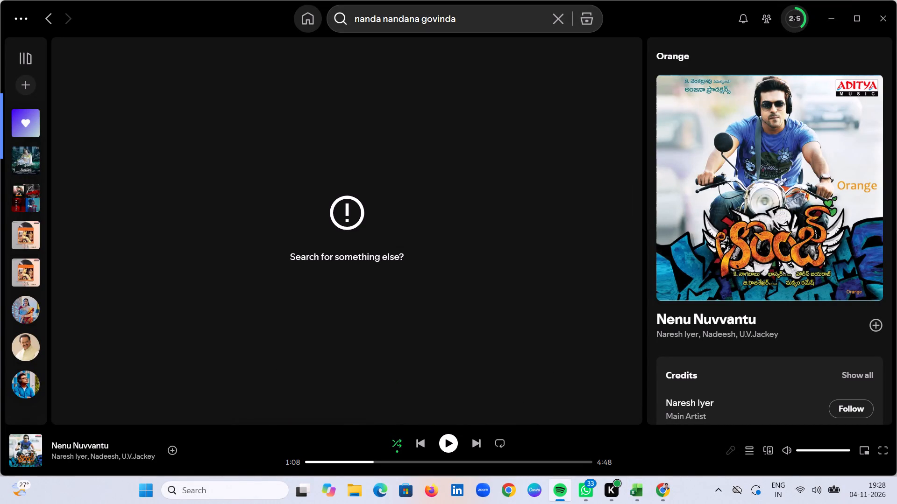
# Switch from Spotify to the DVP 53.0 Suspension workbook in Excel.
pyautogui.hotkey('alt', 'Tab')
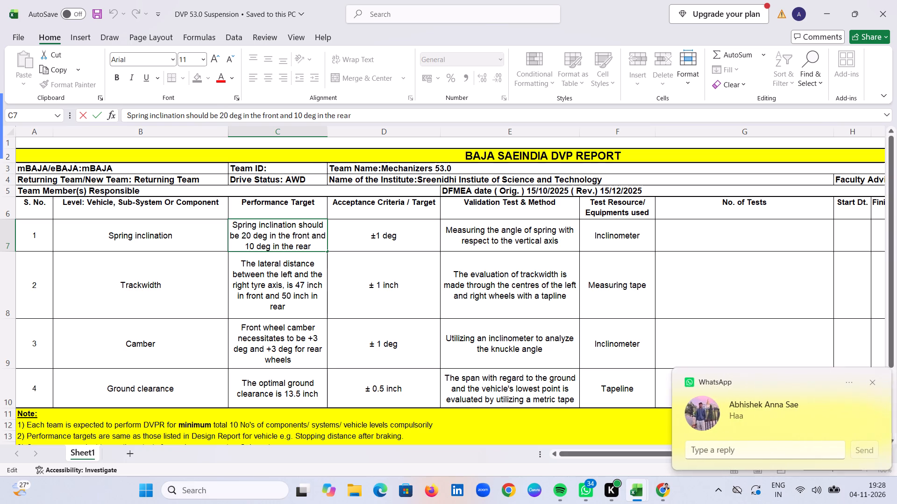
# Switch from the DVP 53.0 Suspension workbook to another open window.
pyautogui.hotkey('alt', 'Tab')
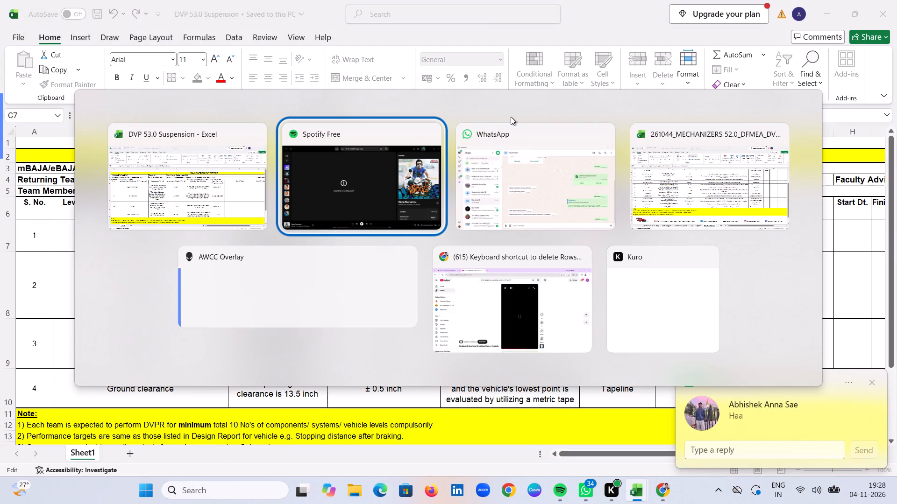
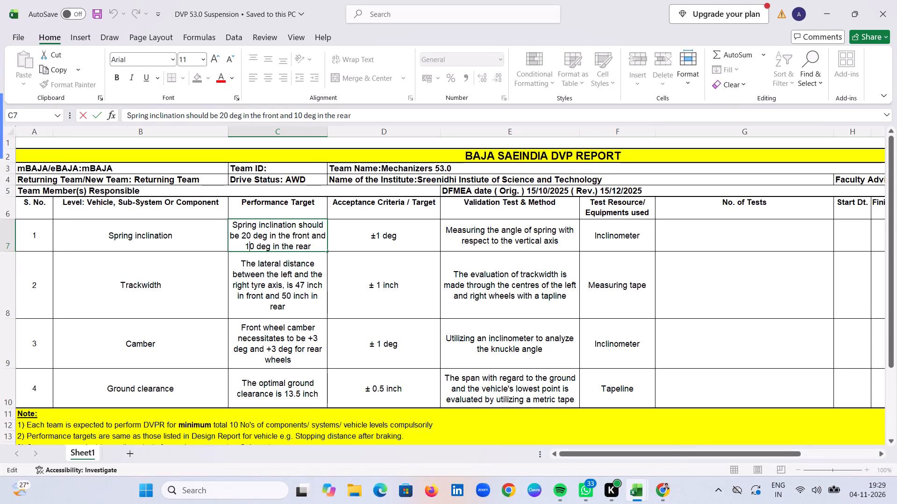
# Open the DFMEA date text in the report header for editing.
pyautogui.doubleClick(566, 195)
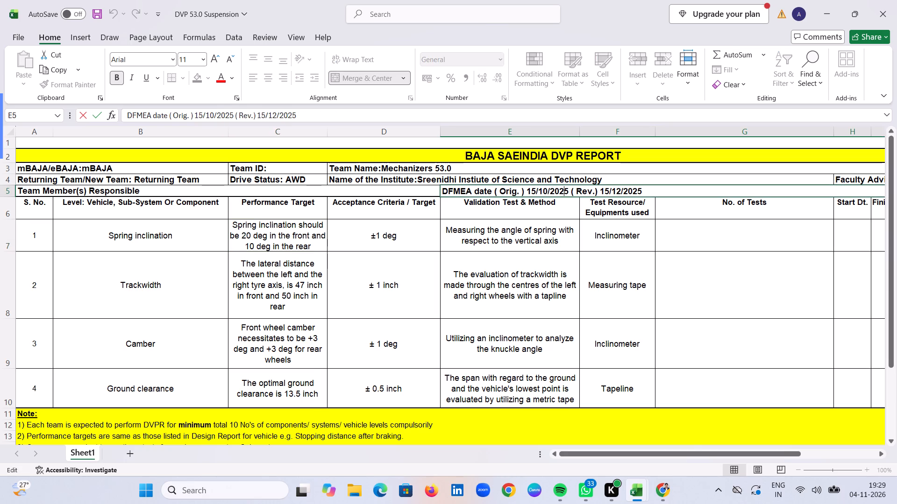
# Change the year of both the original and revision DFMEA dates in the report header to 2026.
pyautogui.press('Delete')
pyautogui.press('6')
pyautogui.click(637, 188)
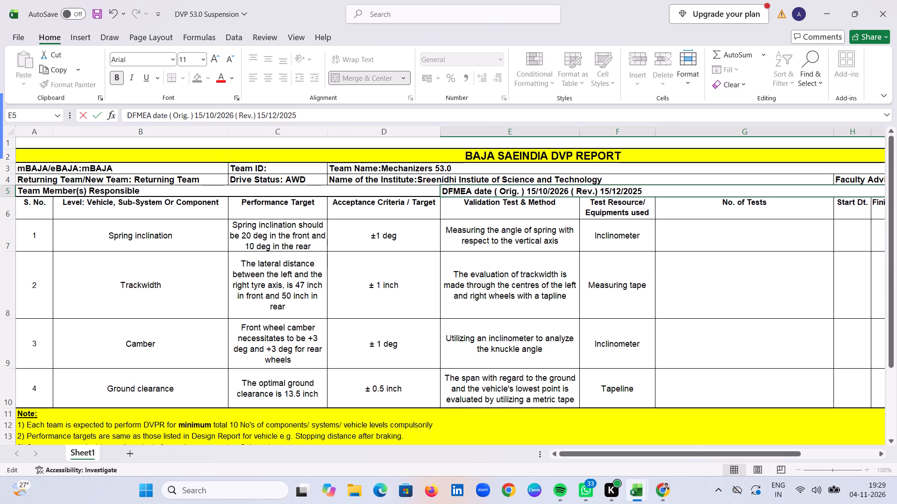
pyautogui.press('Delete')
pyautogui.press('6')
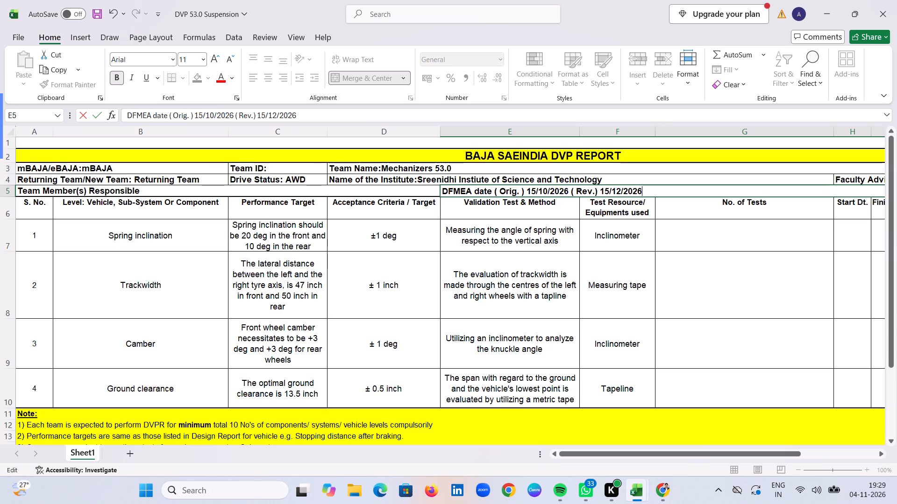
# Change the month of both the revision and original DFMEA dates to 11.
pyautogui.click(619, 189)
pyautogui.press('BackSpace')
pyautogui.press('1')
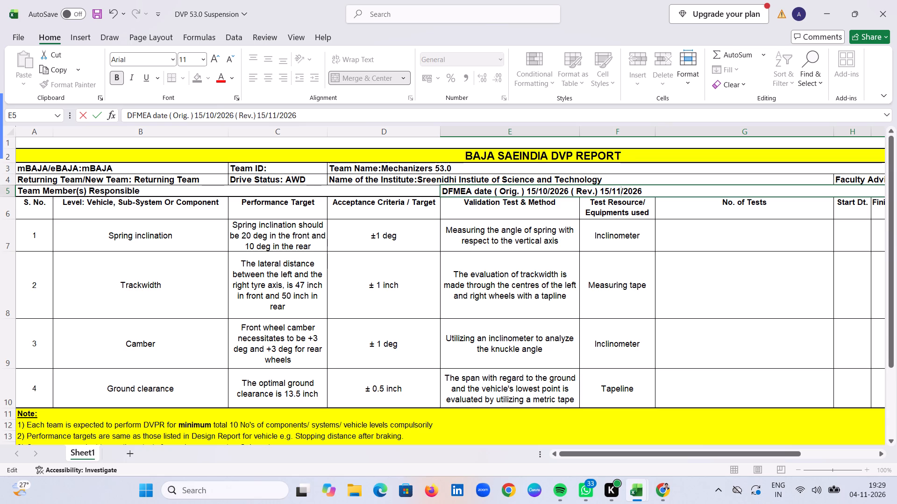
pyautogui.click(547, 192)
pyautogui.press('BackSpace')
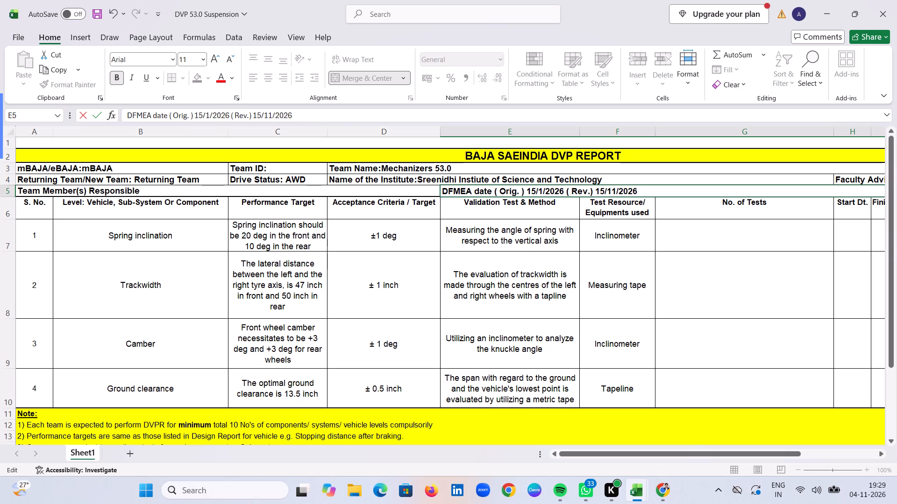
pyautogui.press('1')
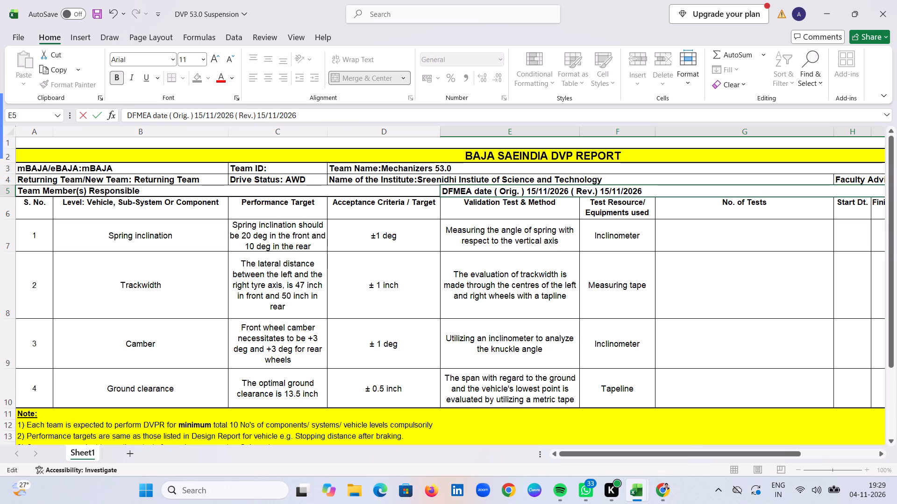
# Change the day of both DFMEA dates to 04, so the original and revision dates read 04/11/2026.
pyautogui.click(535, 190)
pyautogui.press('BackSpace')
pyautogui.press('BackSpace')
pyautogui.write('04')
pyautogui.click(607, 192)
pyautogui.press('BackSpace')
pyautogui.press('BackSpace')
pyautogui.write('04')
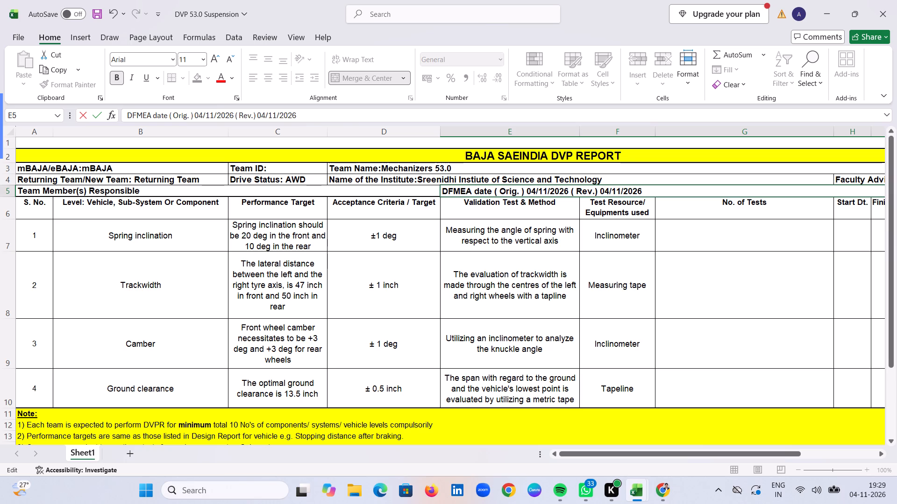
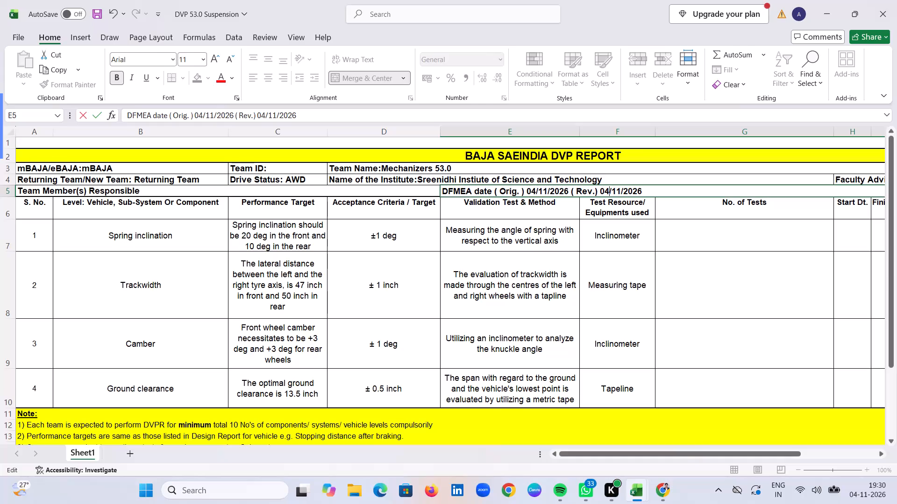
# Finish the DFMEA date entry in the report header, with 04/11/2026 for both the original and revision dates.
pyautogui.click(428, 210)
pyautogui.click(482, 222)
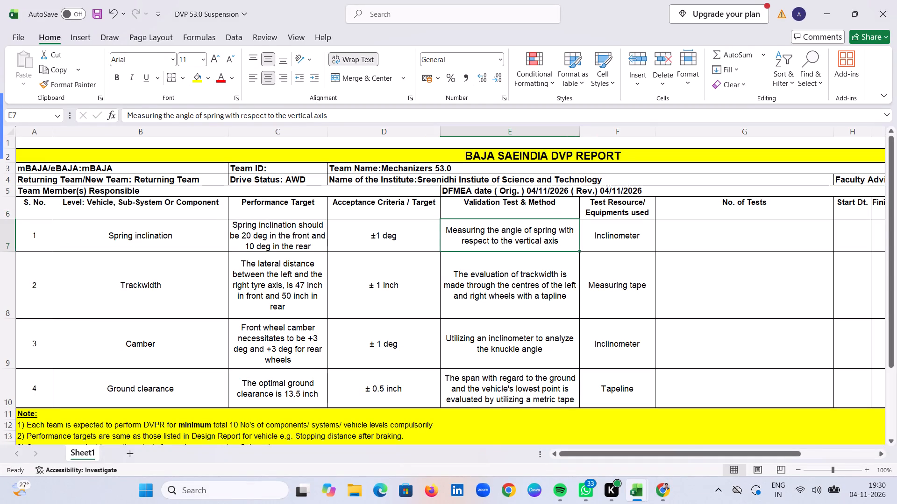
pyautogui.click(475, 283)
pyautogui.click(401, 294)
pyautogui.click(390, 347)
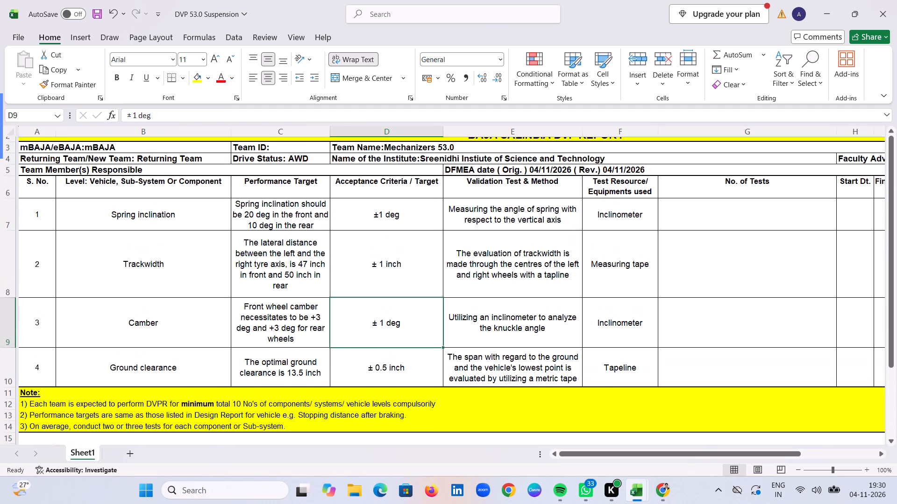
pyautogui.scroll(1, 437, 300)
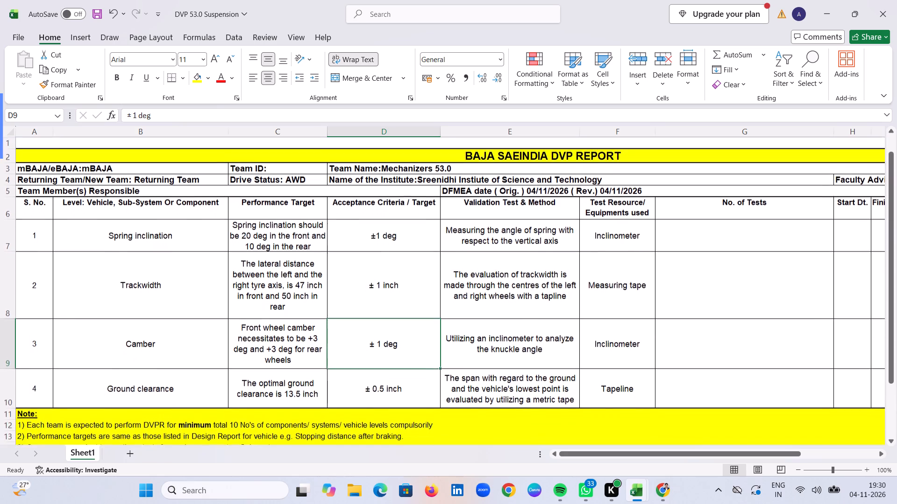
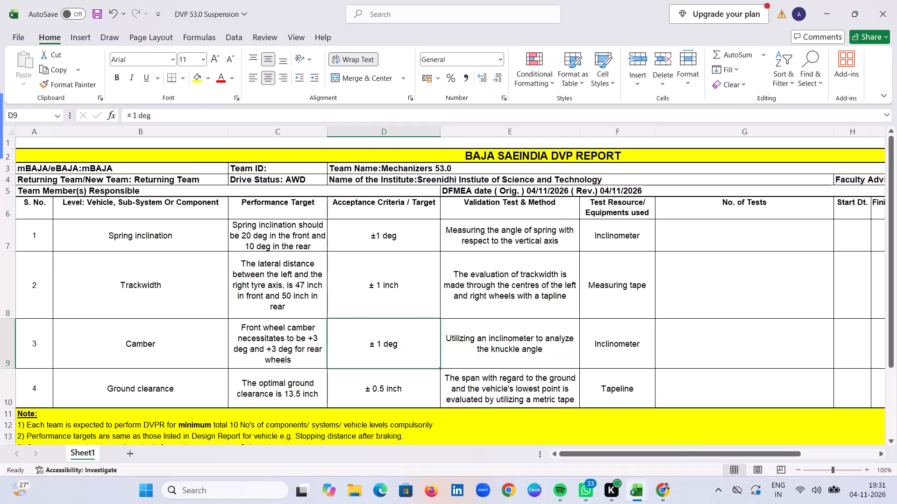
# Select the Performance Target cell in the Spring inclination row.
pyautogui.click(273, 251)
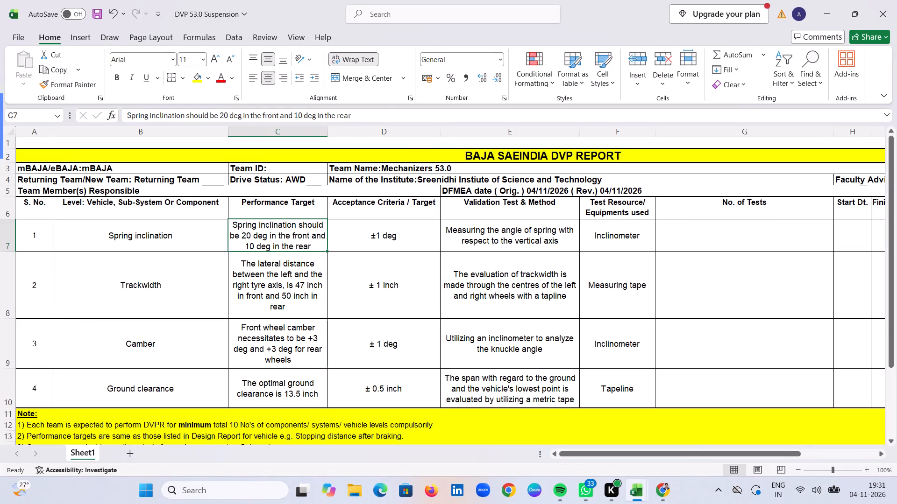
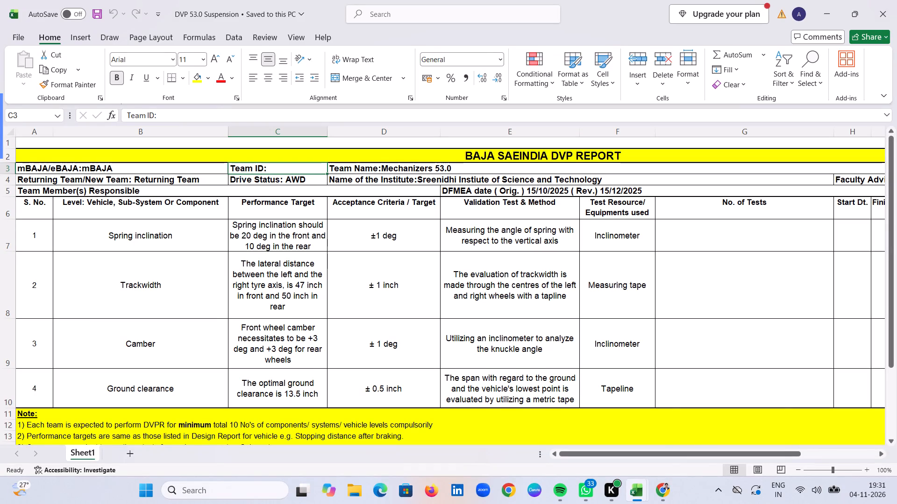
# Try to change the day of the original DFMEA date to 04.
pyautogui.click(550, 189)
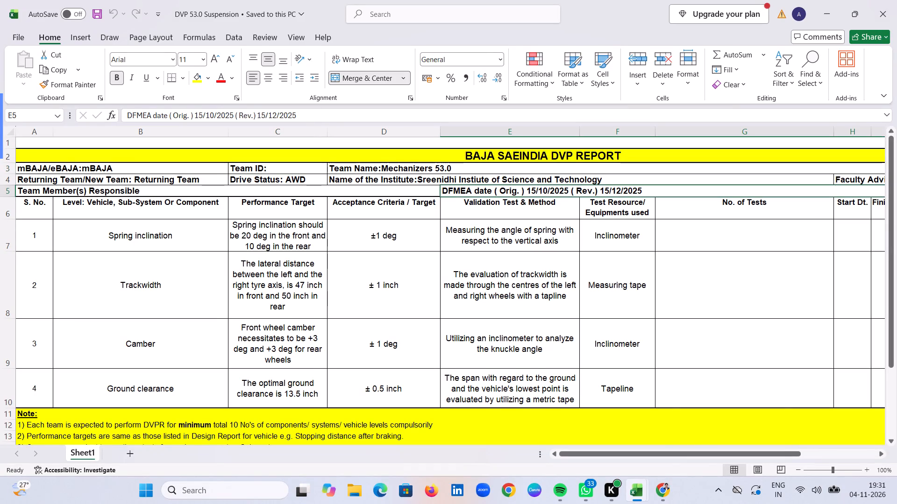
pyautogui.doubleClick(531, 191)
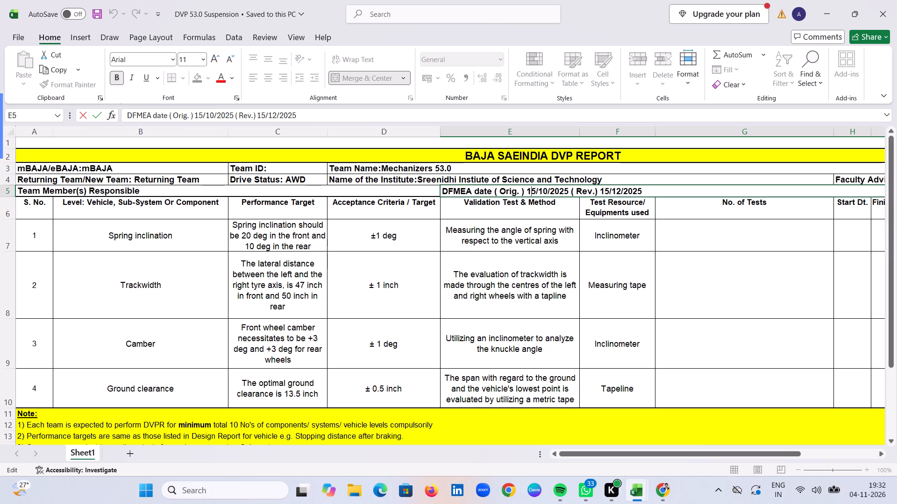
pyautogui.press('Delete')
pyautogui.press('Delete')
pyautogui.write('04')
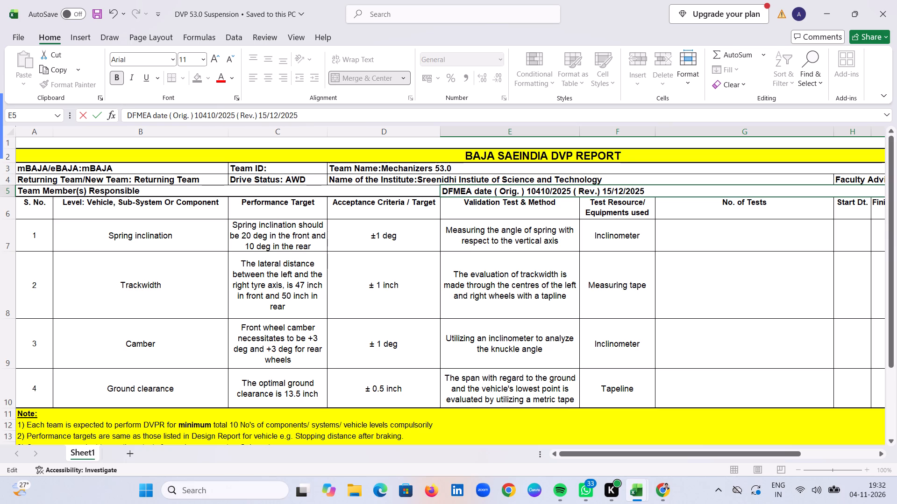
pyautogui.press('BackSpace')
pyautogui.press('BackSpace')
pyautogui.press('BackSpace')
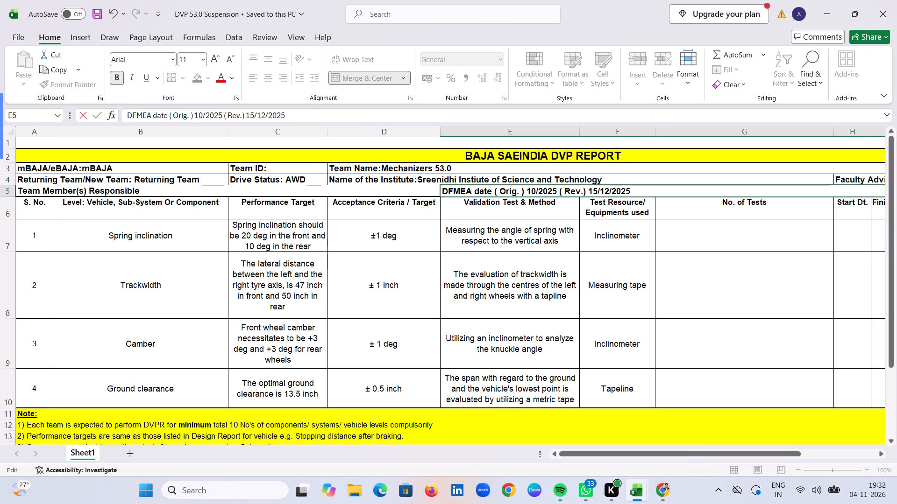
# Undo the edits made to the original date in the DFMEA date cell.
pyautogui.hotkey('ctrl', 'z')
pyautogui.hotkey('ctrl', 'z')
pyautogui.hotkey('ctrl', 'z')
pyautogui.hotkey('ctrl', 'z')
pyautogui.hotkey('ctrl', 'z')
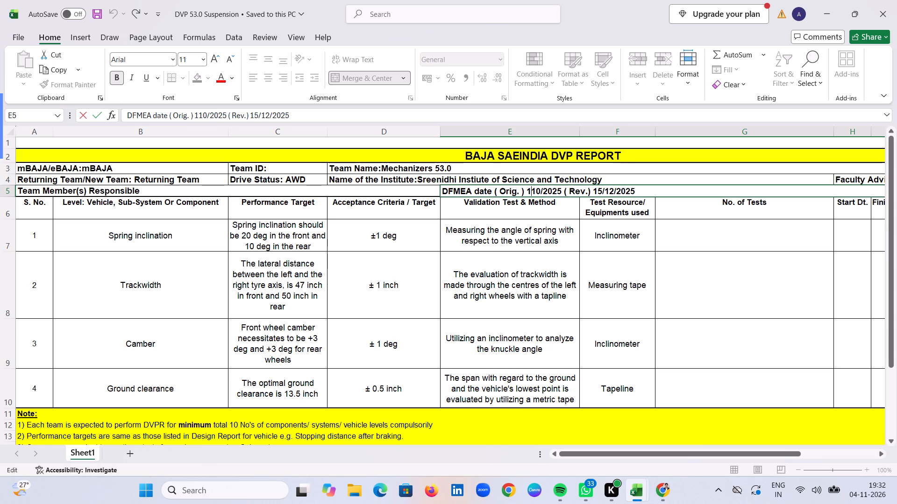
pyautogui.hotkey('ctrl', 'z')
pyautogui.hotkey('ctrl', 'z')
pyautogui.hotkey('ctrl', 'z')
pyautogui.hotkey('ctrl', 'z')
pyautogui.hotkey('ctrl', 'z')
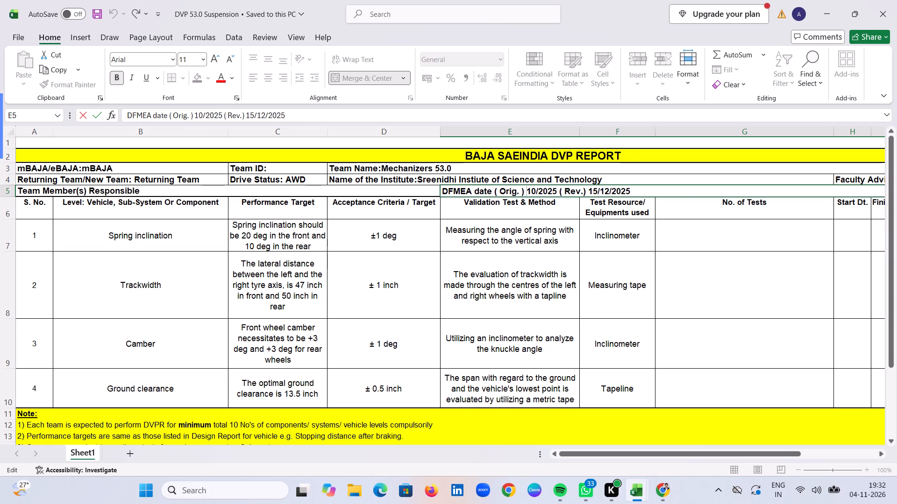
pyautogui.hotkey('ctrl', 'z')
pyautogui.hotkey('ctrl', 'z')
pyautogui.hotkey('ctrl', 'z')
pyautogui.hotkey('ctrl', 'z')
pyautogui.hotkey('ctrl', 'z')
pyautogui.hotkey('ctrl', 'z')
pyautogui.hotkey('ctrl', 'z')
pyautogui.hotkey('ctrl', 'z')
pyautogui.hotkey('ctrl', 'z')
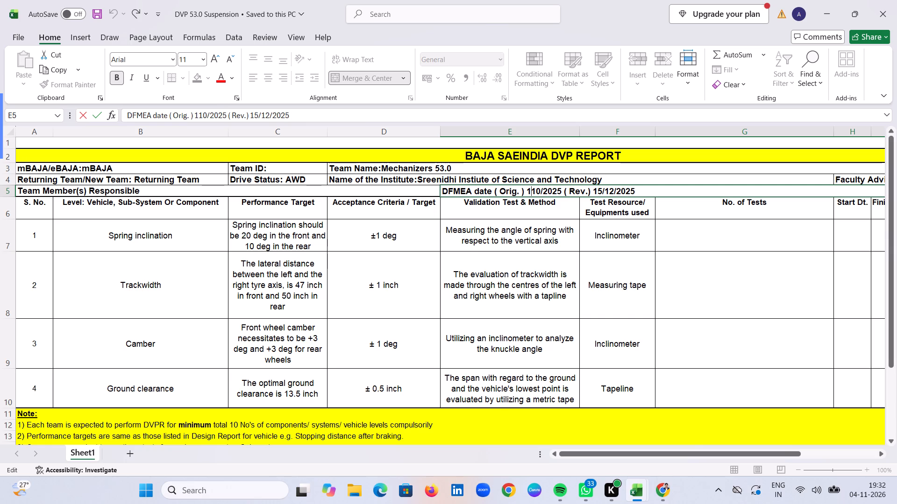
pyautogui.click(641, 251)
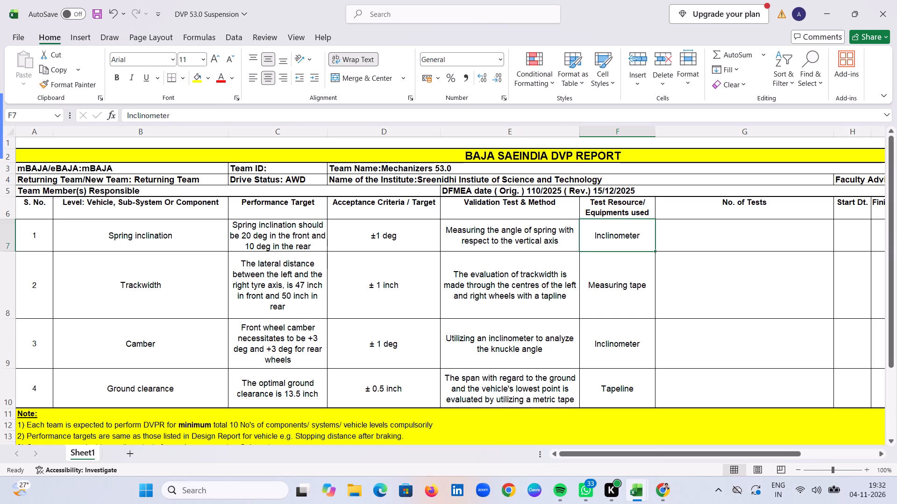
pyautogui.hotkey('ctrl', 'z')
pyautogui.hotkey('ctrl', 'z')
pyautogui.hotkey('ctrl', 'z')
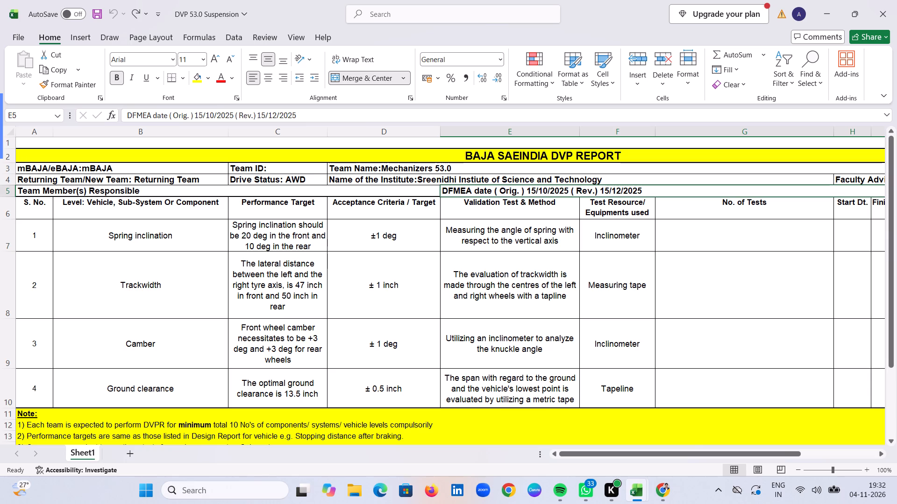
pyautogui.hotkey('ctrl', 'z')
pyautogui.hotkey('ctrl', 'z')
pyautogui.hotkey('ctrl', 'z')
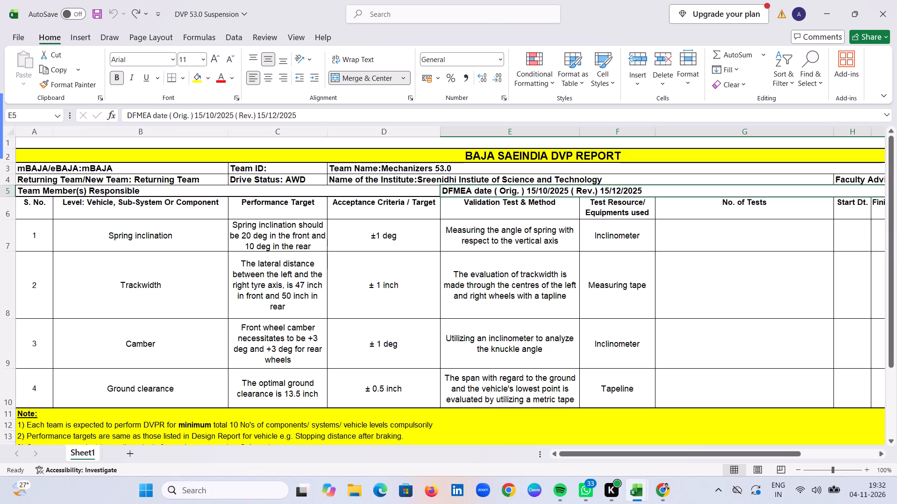
# Change the original DFMEA date's day to 04 and its month to 11.
pyautogui.doubleClick(541, 191)
pyautogui.click(530, 191)
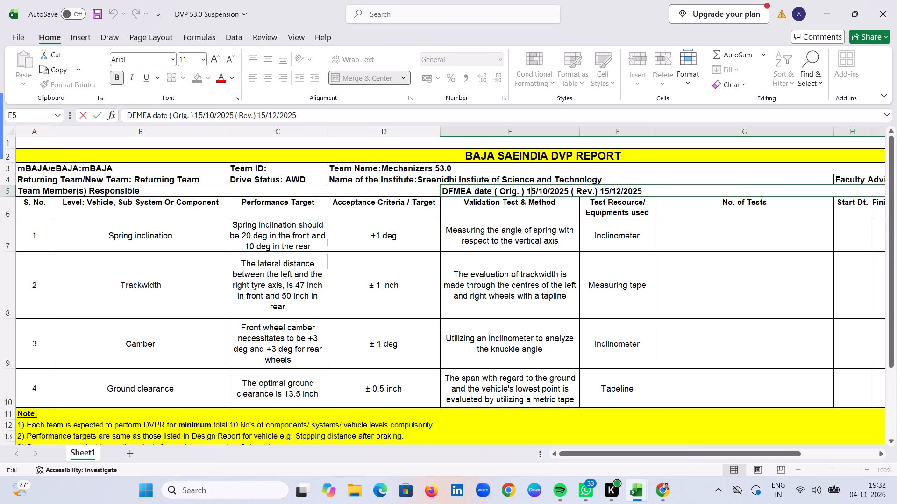
pyautogui.press('Delete')
pyautogui.press('BackSpace')
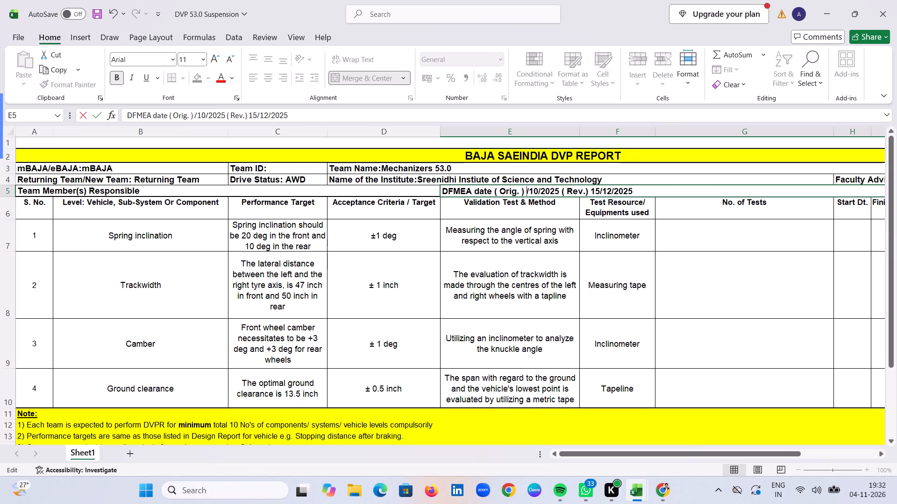
pyautogui.write('04')
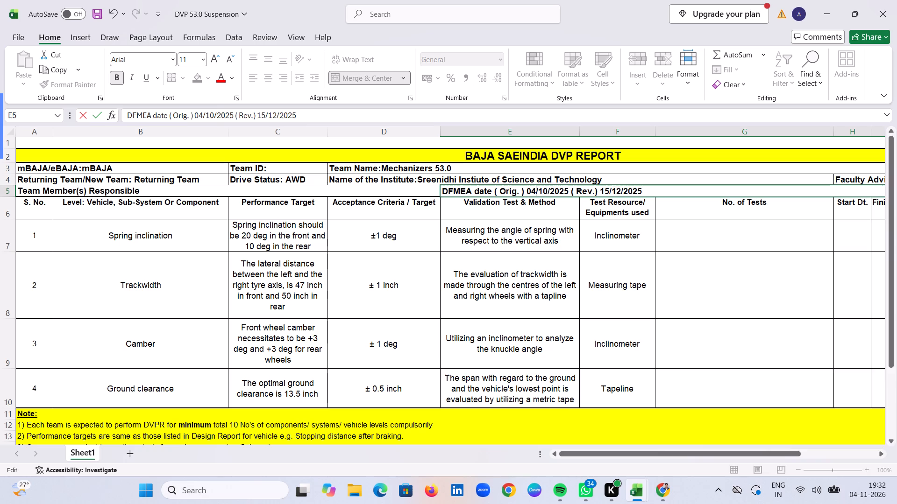
pyautogui.press('Right')
pyautogui.press('Right')
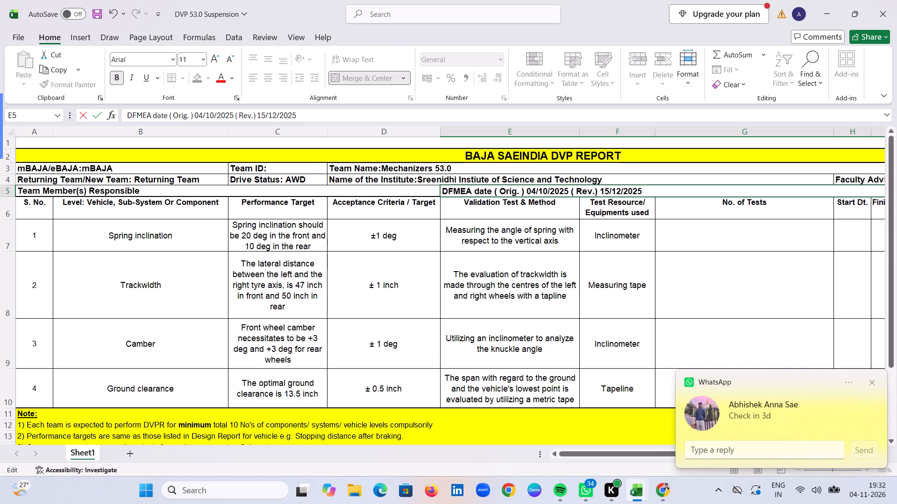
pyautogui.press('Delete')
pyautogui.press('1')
# Change the year of the original DFMEA date to 2026.
pyautogui.click(566, 196)
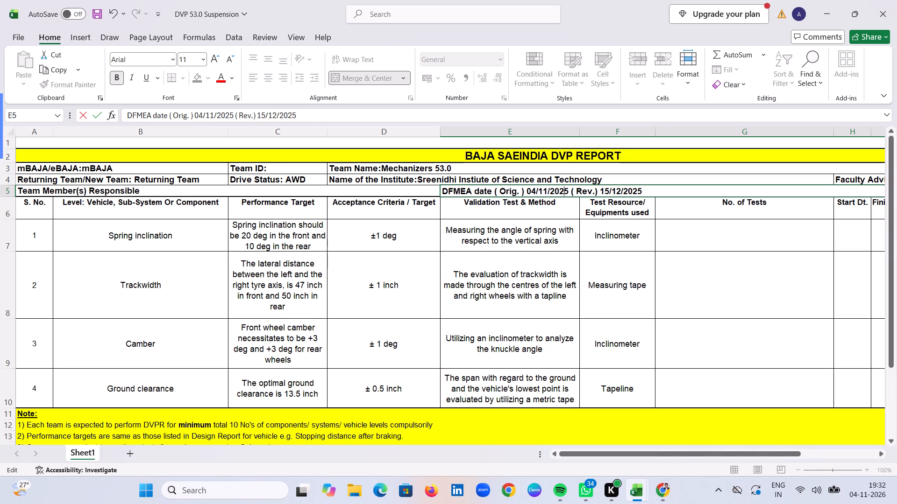
pyautogui.press('Delete')
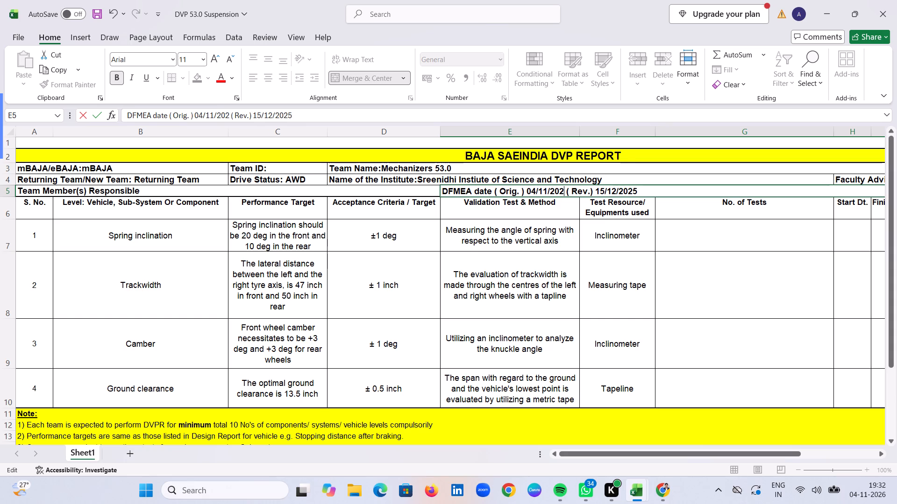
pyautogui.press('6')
# Change the revision date in the DFMEA date cell to 04/11/2026.
pyautogui.click(604, 190)
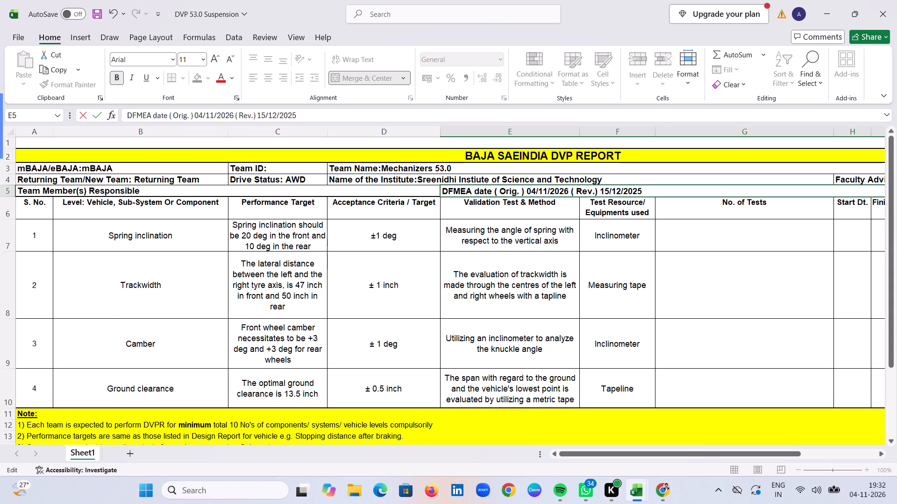
pyautogui.press('BackSpace')
pyautogui.press('Delete')
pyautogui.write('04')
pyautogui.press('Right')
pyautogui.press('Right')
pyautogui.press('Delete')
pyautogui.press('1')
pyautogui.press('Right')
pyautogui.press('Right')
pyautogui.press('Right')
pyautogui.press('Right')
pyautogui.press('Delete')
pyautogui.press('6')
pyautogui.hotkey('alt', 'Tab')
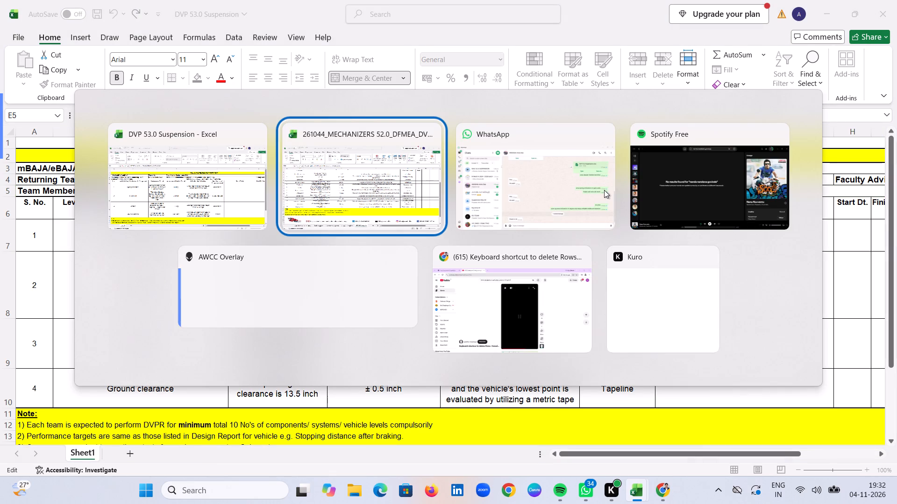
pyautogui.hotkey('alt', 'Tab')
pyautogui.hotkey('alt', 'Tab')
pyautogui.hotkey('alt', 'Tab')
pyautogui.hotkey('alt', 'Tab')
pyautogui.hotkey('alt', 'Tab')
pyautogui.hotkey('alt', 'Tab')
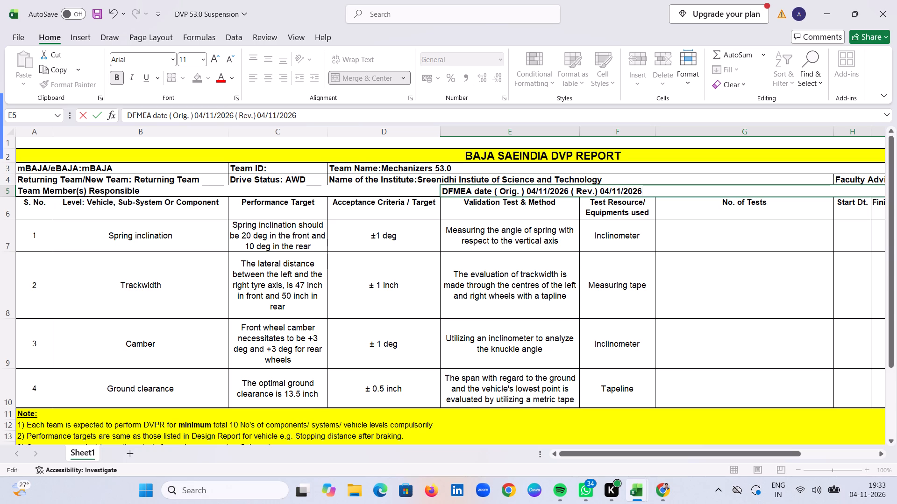
# Commit the DFMEA date edits by selecting the Team Name cell.
pyautogui.click(553, 171)
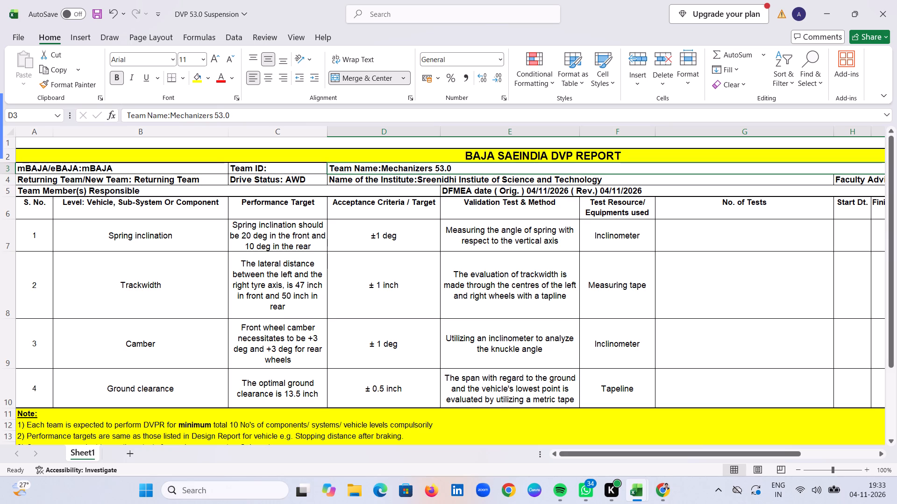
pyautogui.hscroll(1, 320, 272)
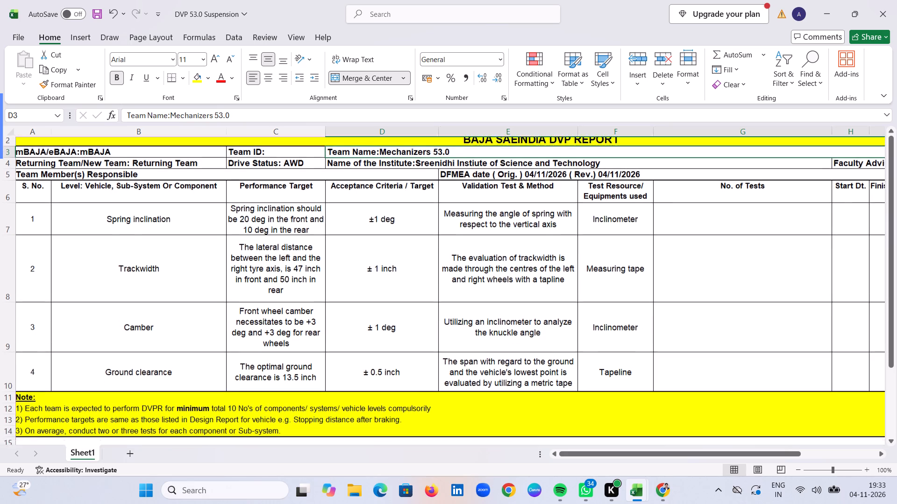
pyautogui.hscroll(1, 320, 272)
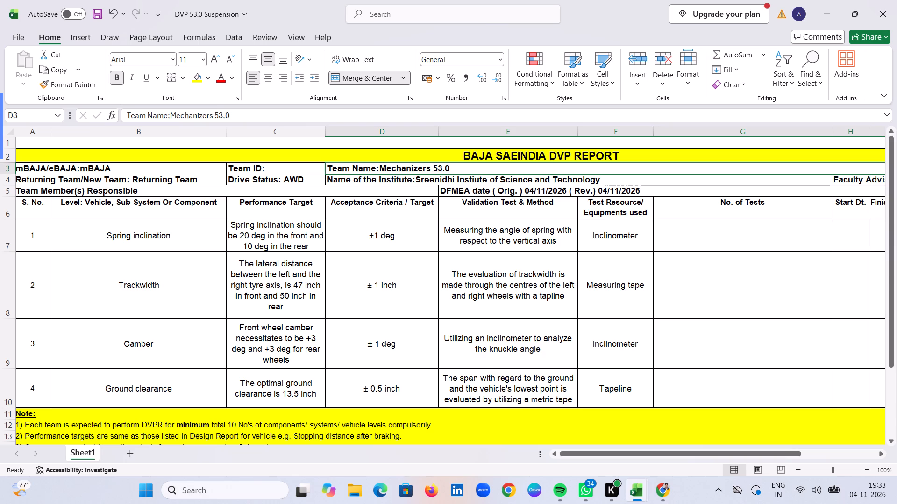
# Switch from the DVP report workbook to another open window.
pyautogui.hotkey('alt', 'Tab')
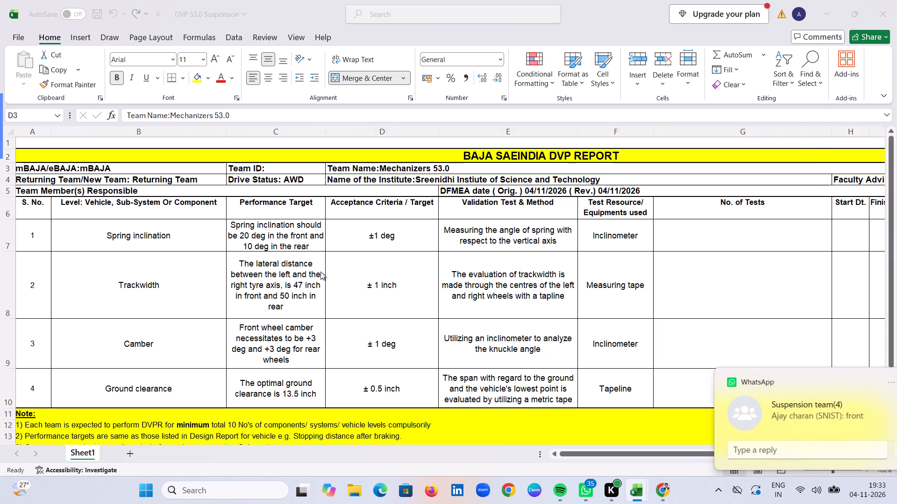
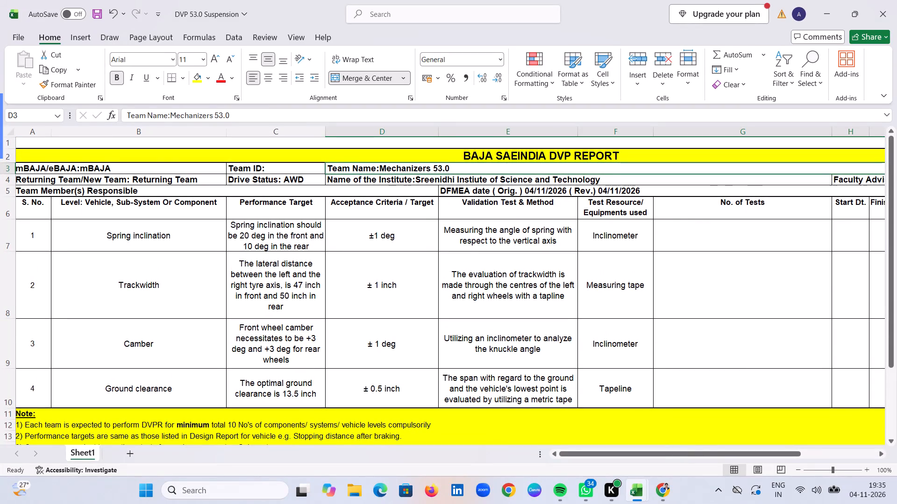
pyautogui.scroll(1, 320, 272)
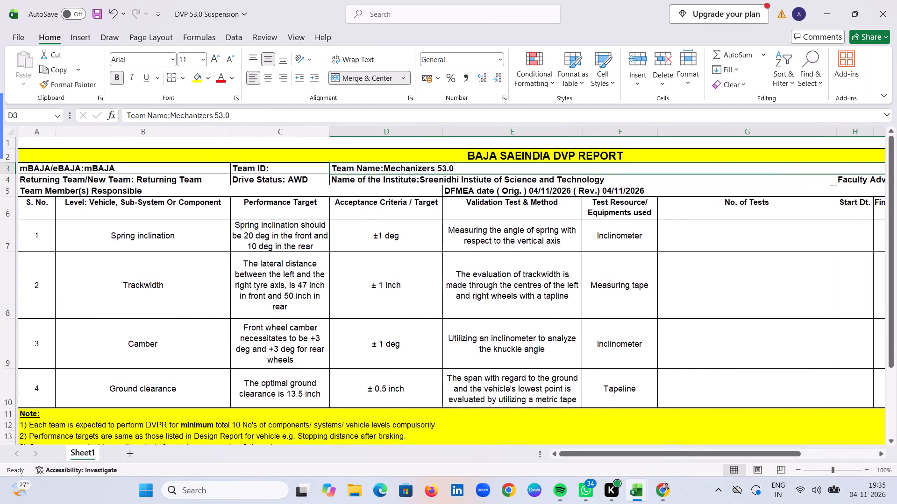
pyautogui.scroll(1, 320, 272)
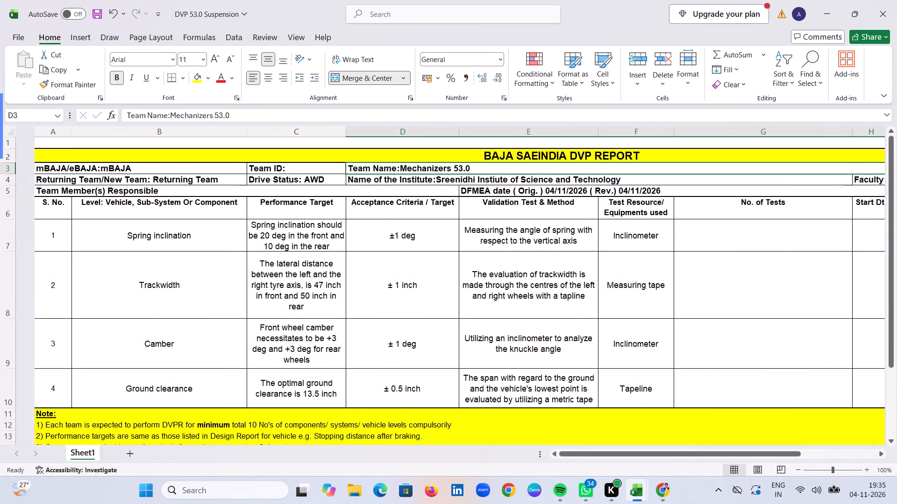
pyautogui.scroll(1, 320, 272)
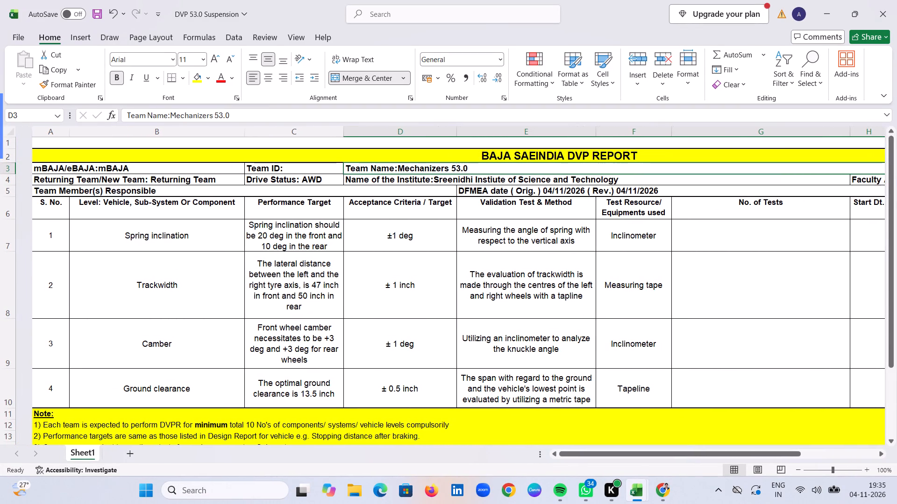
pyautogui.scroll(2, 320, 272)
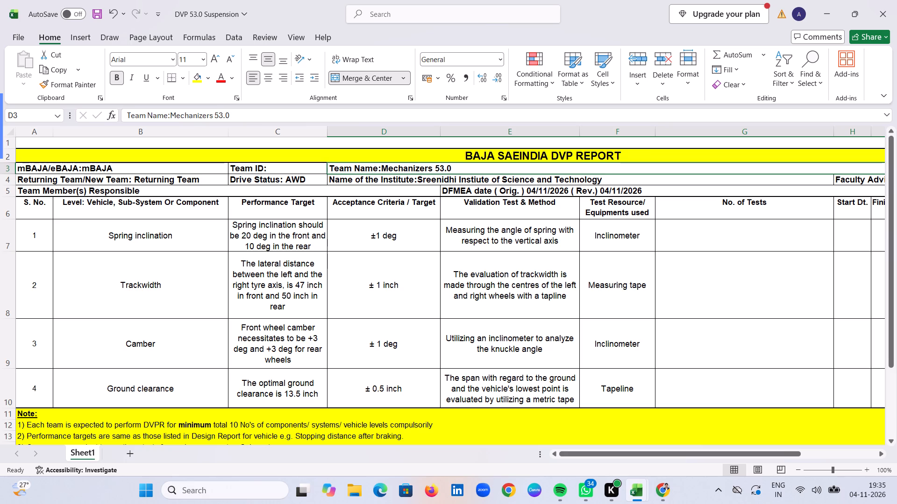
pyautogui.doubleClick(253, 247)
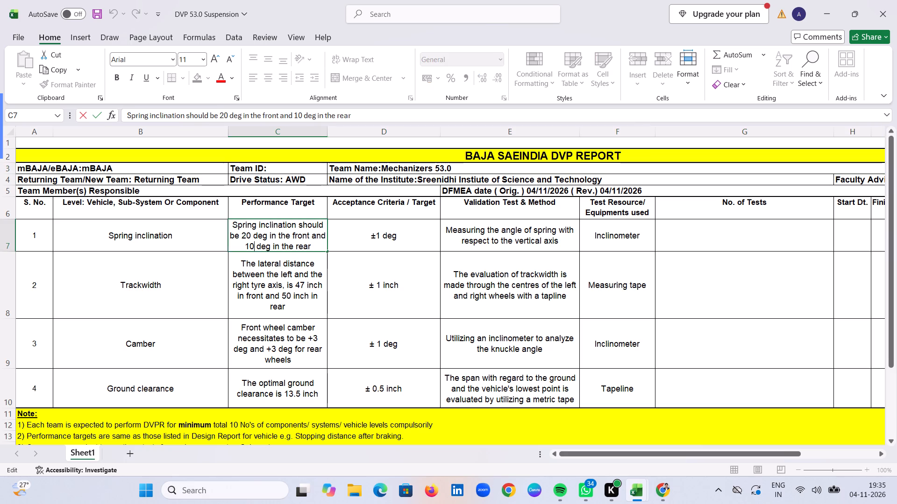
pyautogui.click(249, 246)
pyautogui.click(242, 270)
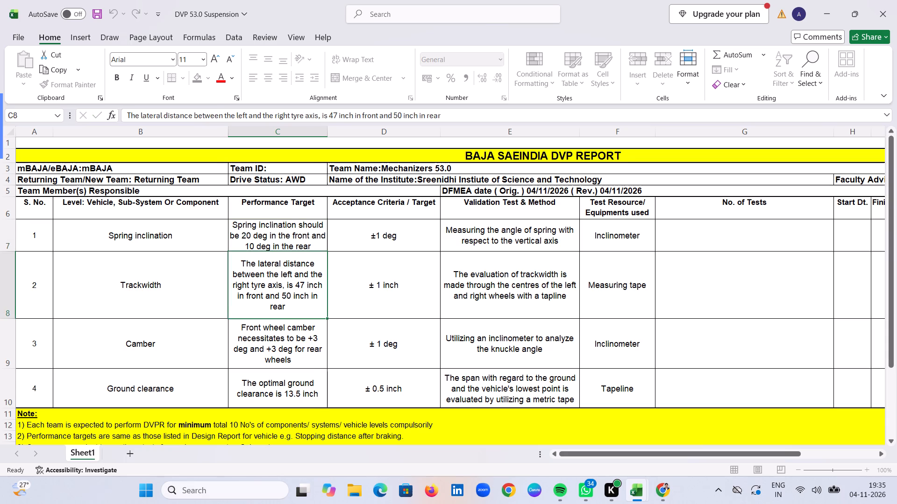
# Check the suspension rows in the Mechanizers 52.0 DVP&R workbook for reference, returning to the DVP 53.0 Suspension workbook.
pyautogui.hotkey('alt', 'Tab')
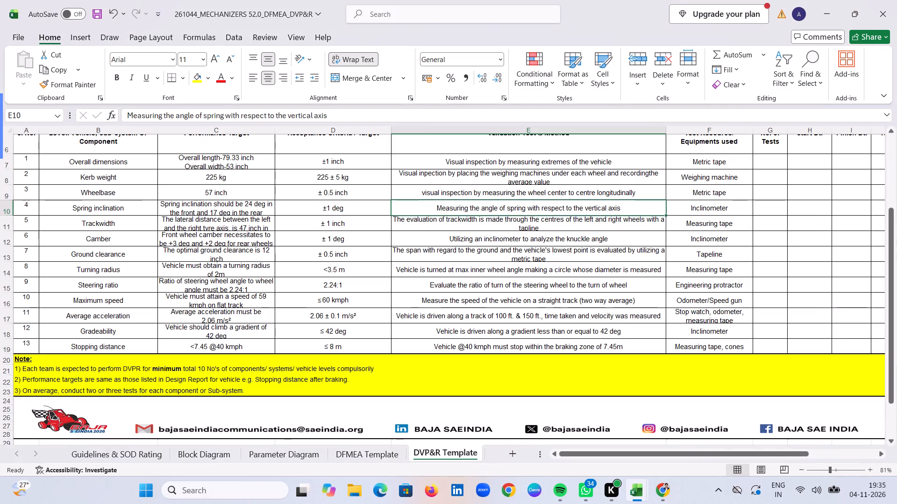